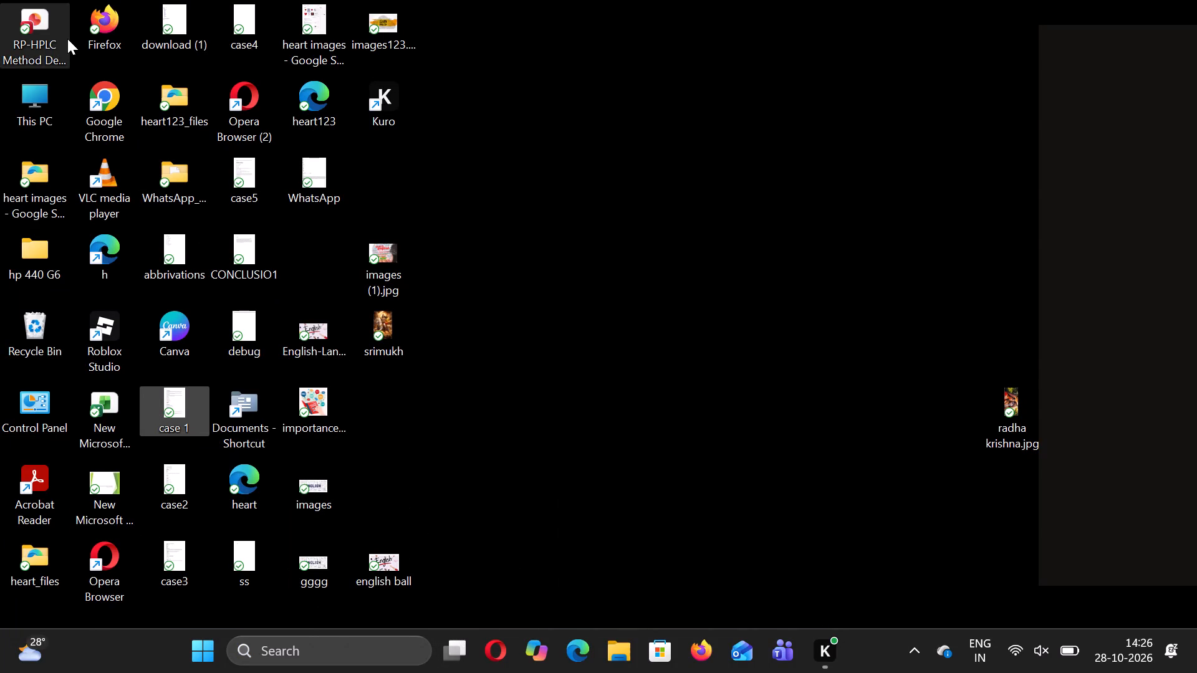
Open the RP-HPLC Method Development (6) presentation from the desktop and dismiss the Office licence pop-up.
double_click(45, 32)
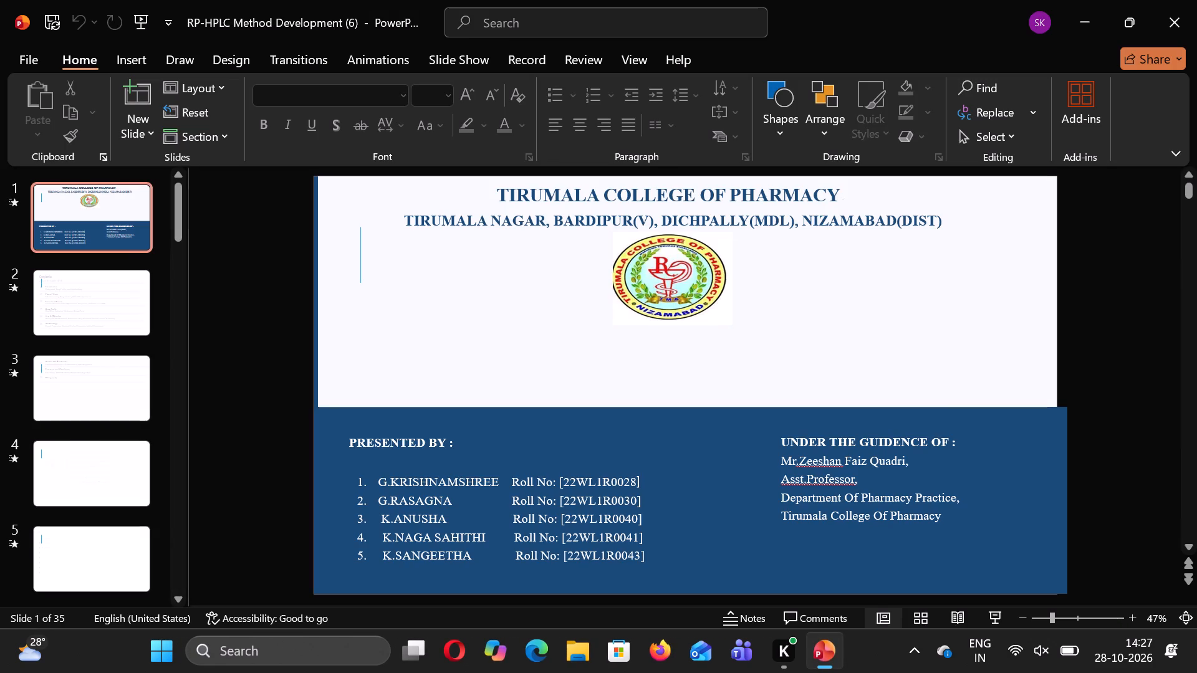
scroll(525, 277, "down", 3)
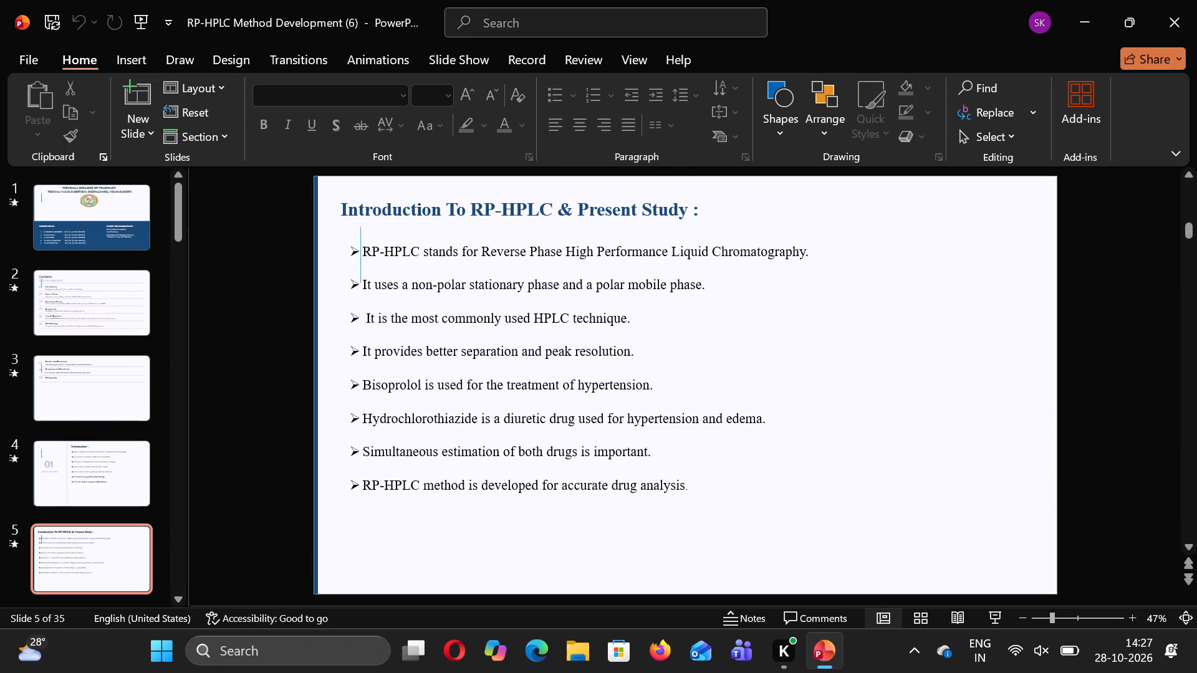
left_click(704, 494)
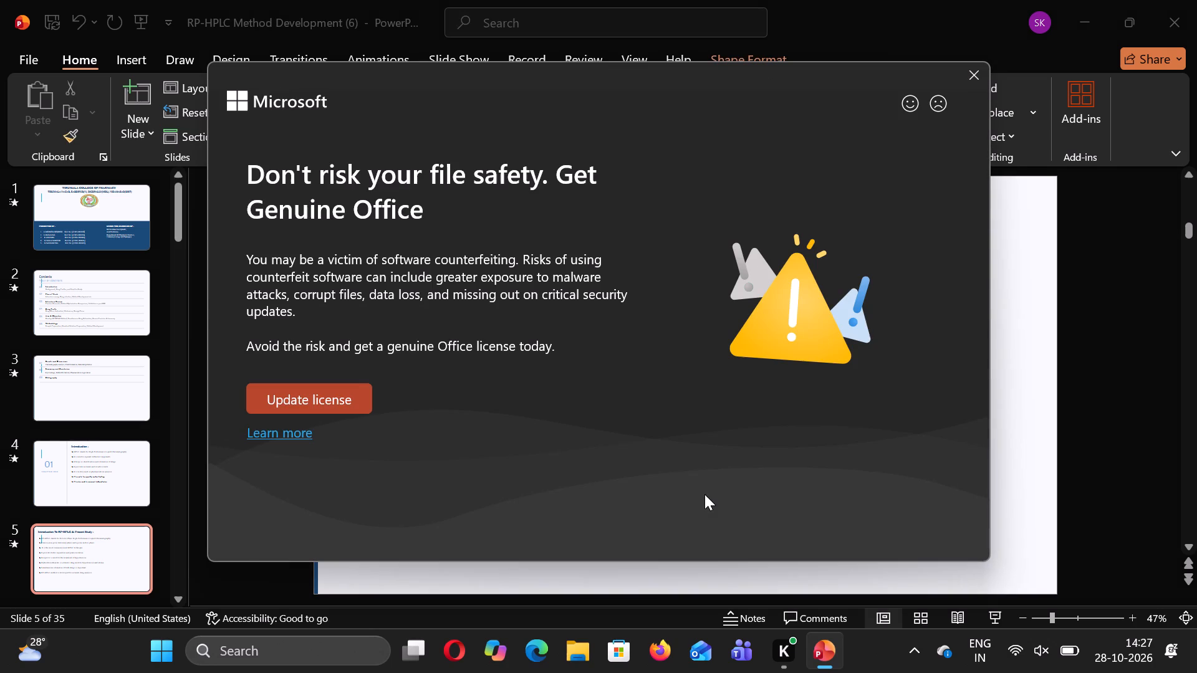
left_click(967, 78)
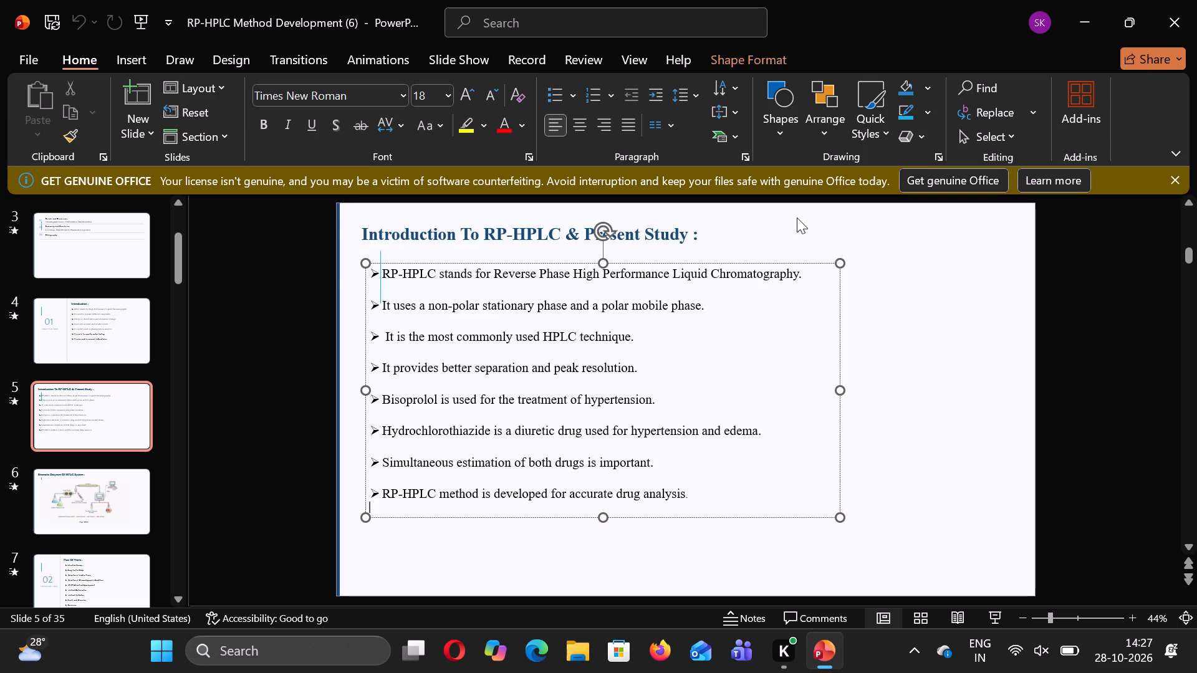
Review the slides from the introduction through the drug profiles and HPLC method development to the chapter seven divider.
scroll(726, 320, "down", 3)
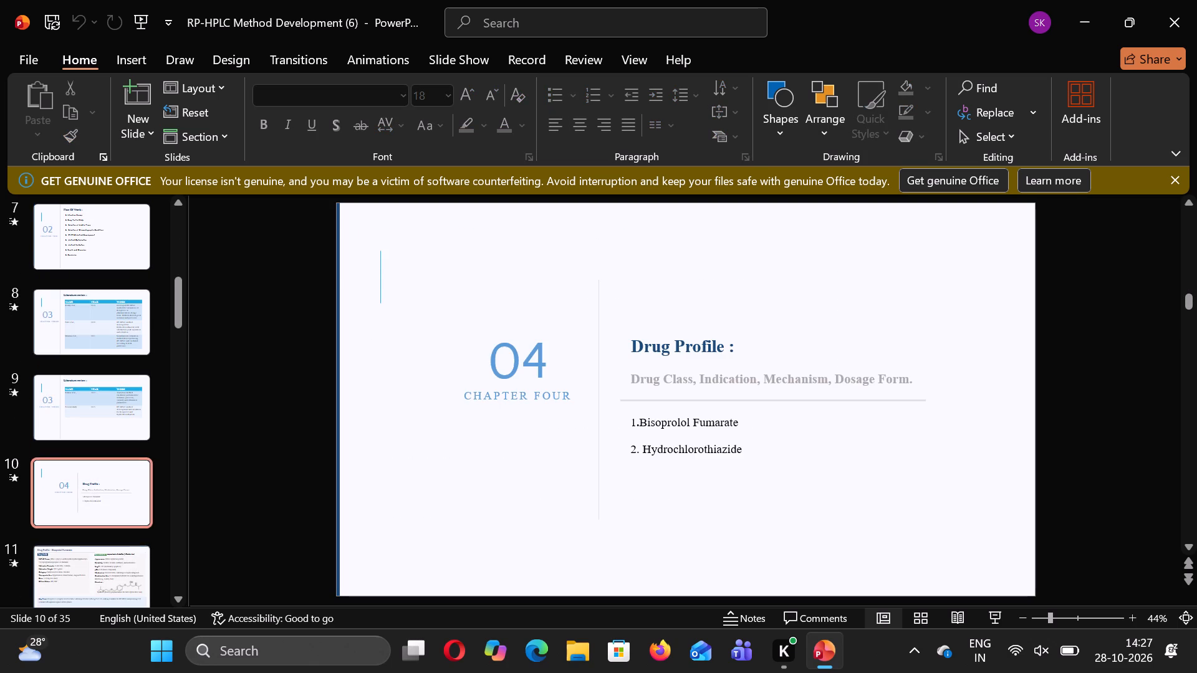
scroll(712, 356, "down", 3)
scroll(712, 356, "up", 1)
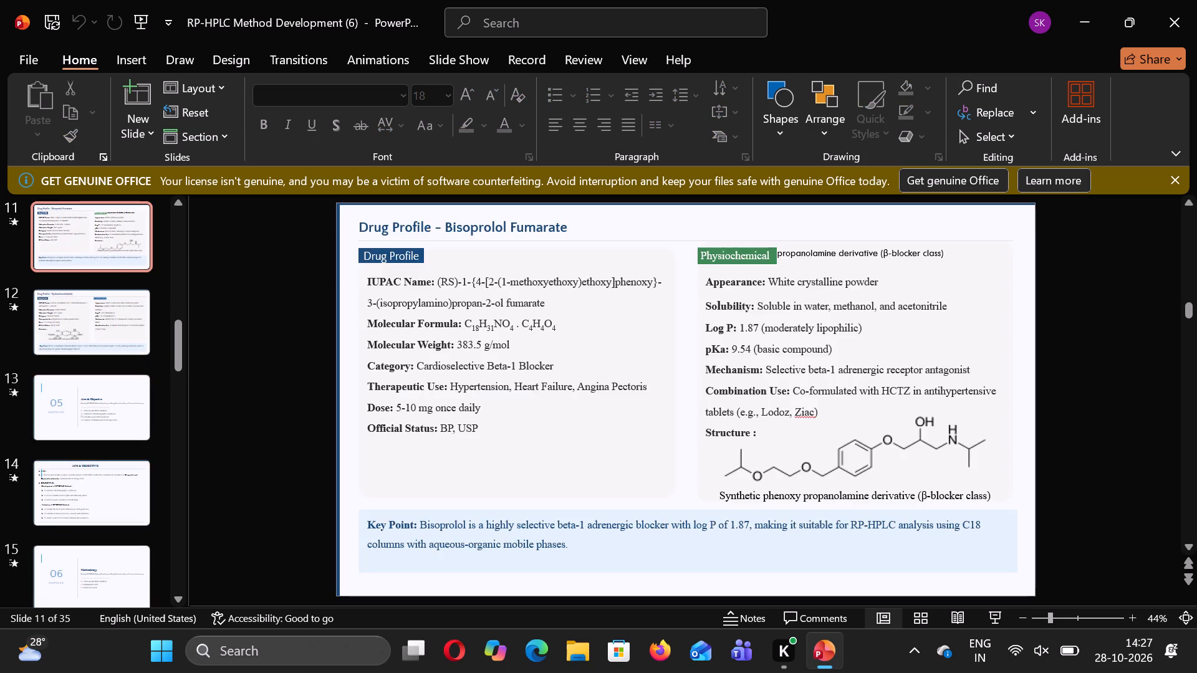
scroll(712, 356, "up", 1)
scroll(712, 356, "down", 2)
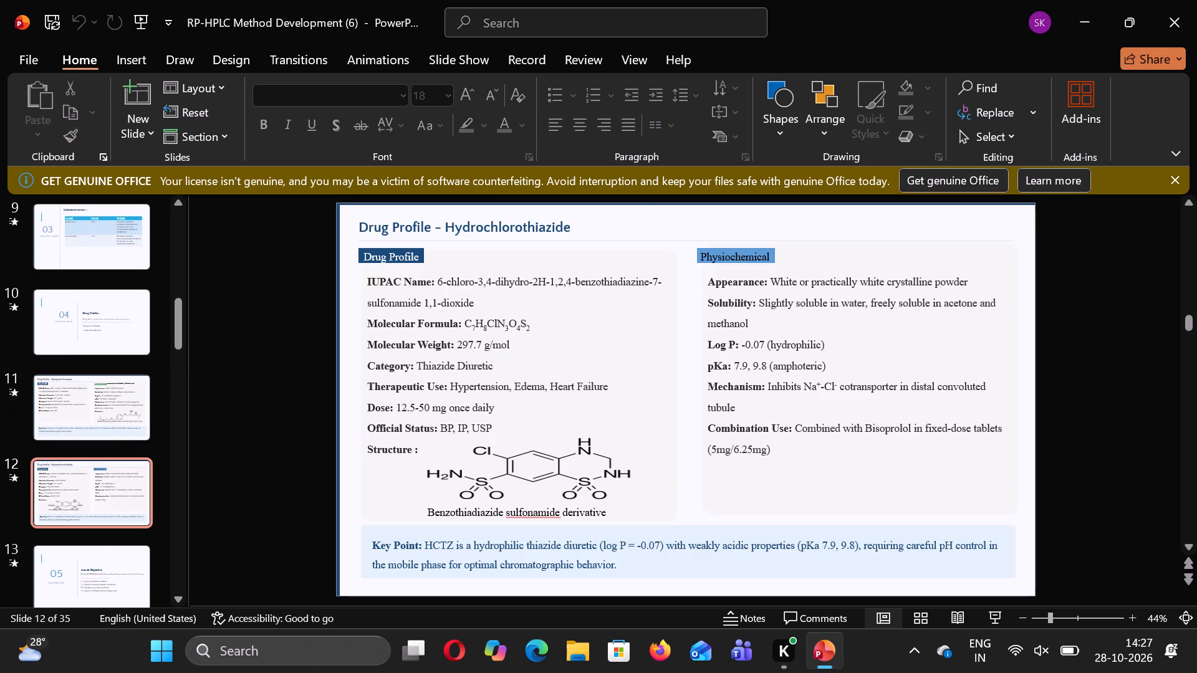
scroll(712, 356, "down", 3)
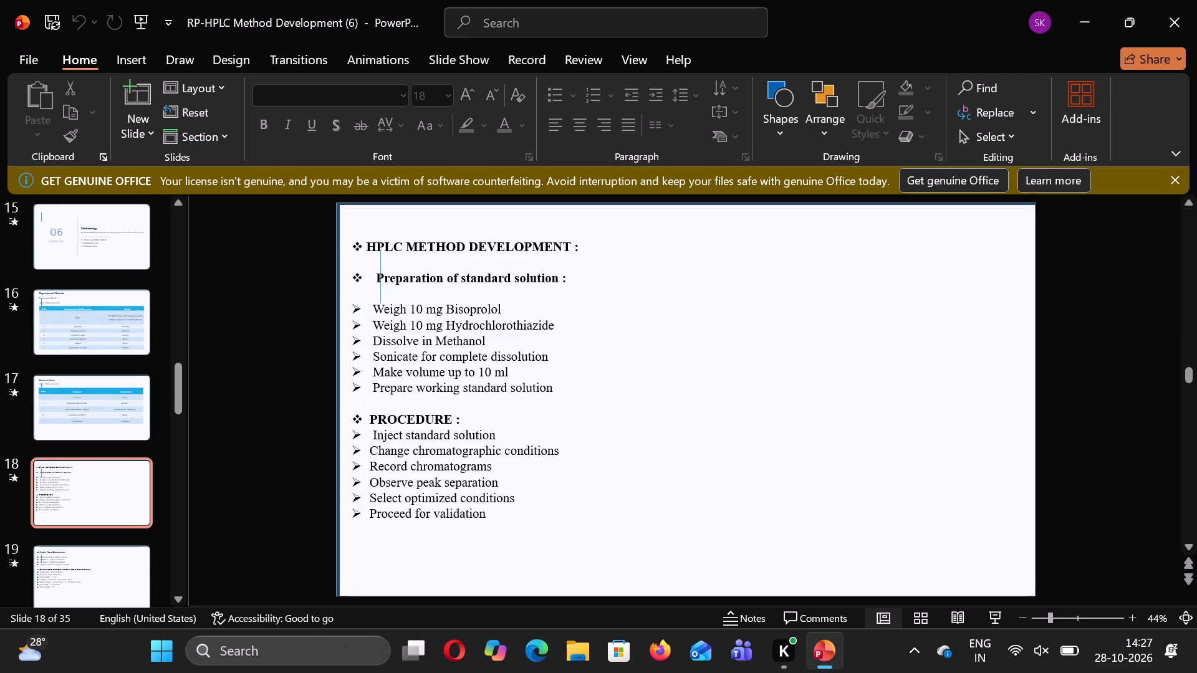
scroll(712, 356, "down", 3)
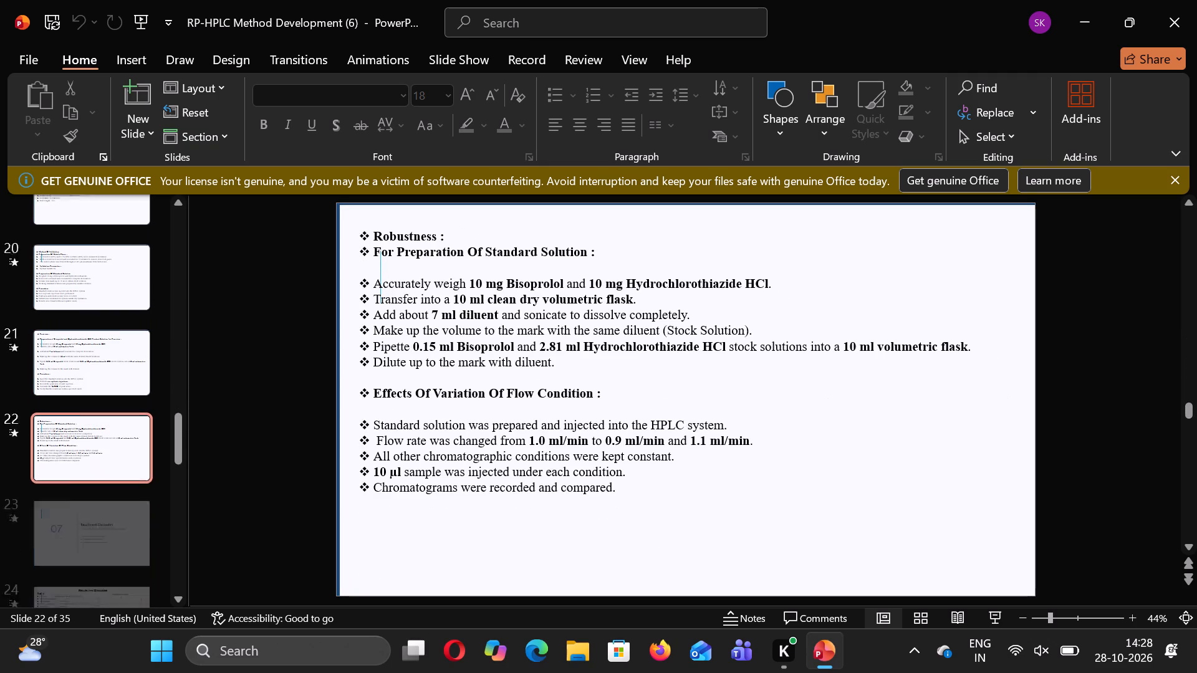
scroll(712, 356, "down", 1)
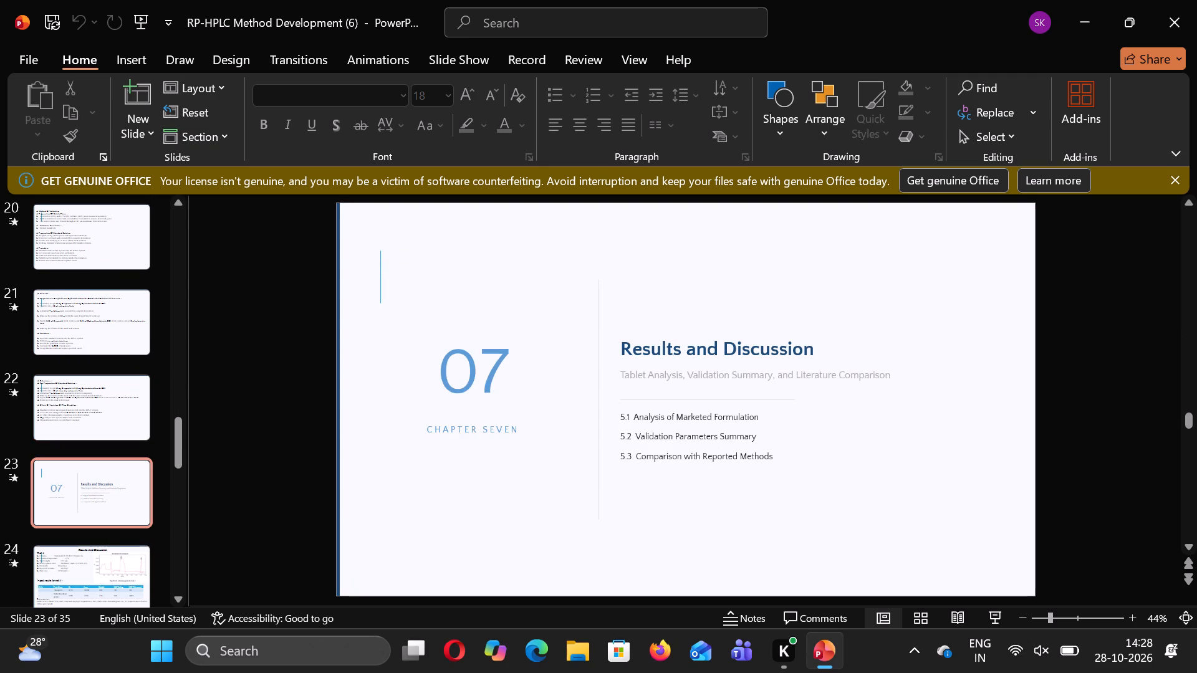
Retype the chapter seven heading on slide 23 as "Results and discusssions".
left_click(825, 358)
key("space")
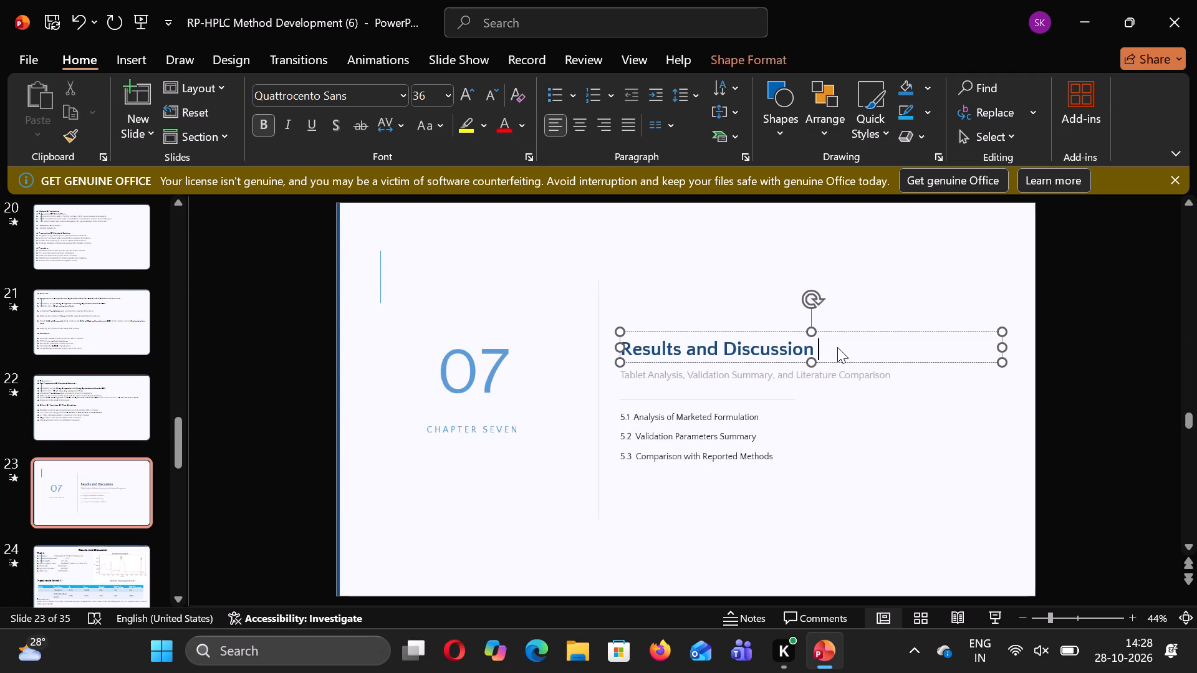
key("5")
key("BackSpace")
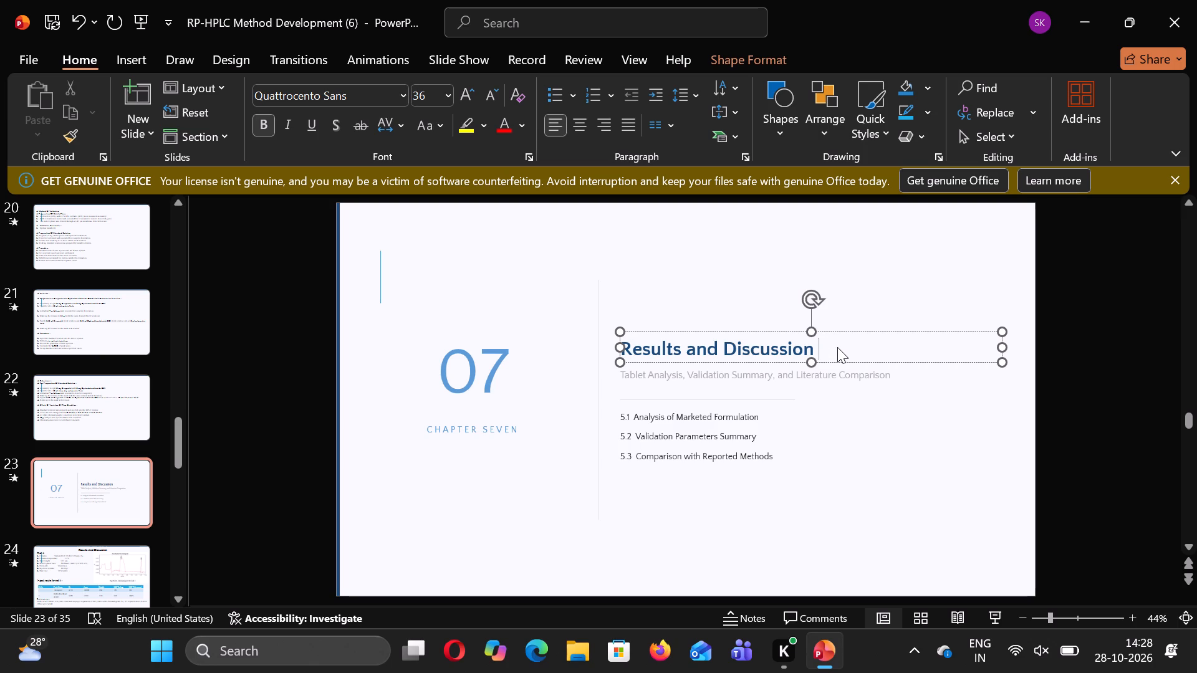
key("BackSpace")
key("BackSpace")
key("BackSpace")
key("BackSpace")
key("BackSpace")
key("BackSpace")
key("BackSpace")
key("BackSpace")
key("BackSpace")
key("BackSpace")
key("BackSpace")
key("BackSpace")
key("BackSpace")
key("BackSpace")
key("BackSpace")
key("BackSpace")
key("BackSpace")
key("BackSpace")
key("BackSpace")
key("BackSpace")
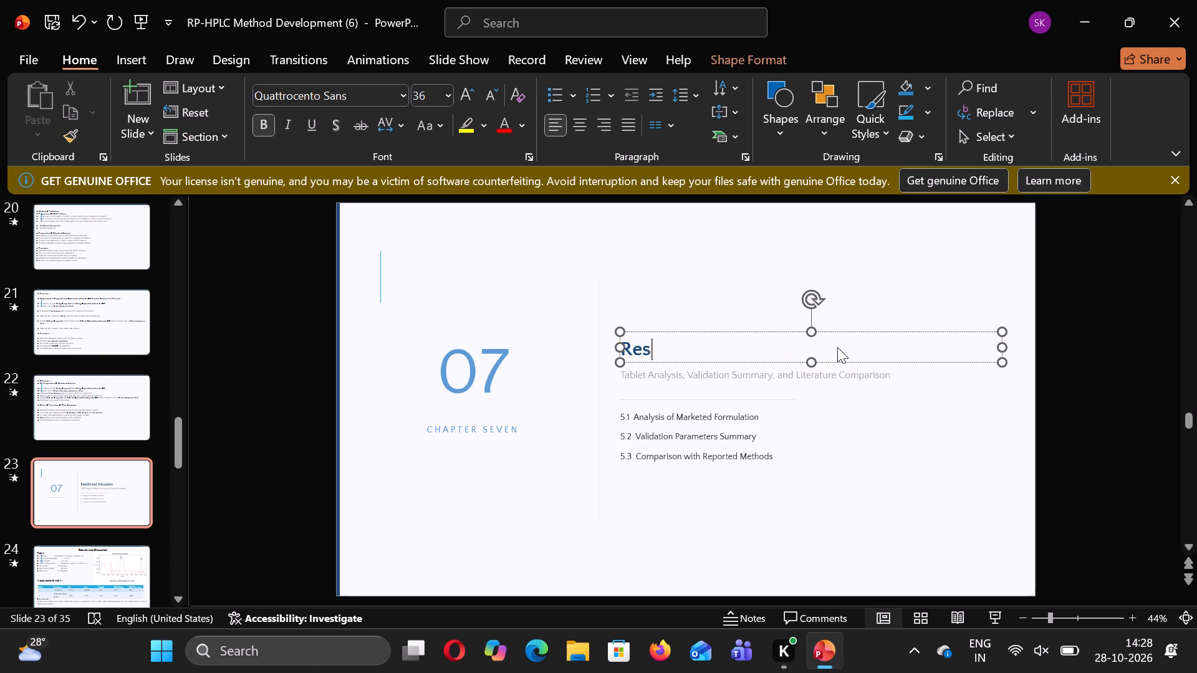
key("BackSpace")
key("BackSpace")
key("e")
type("sults and")
key("space")
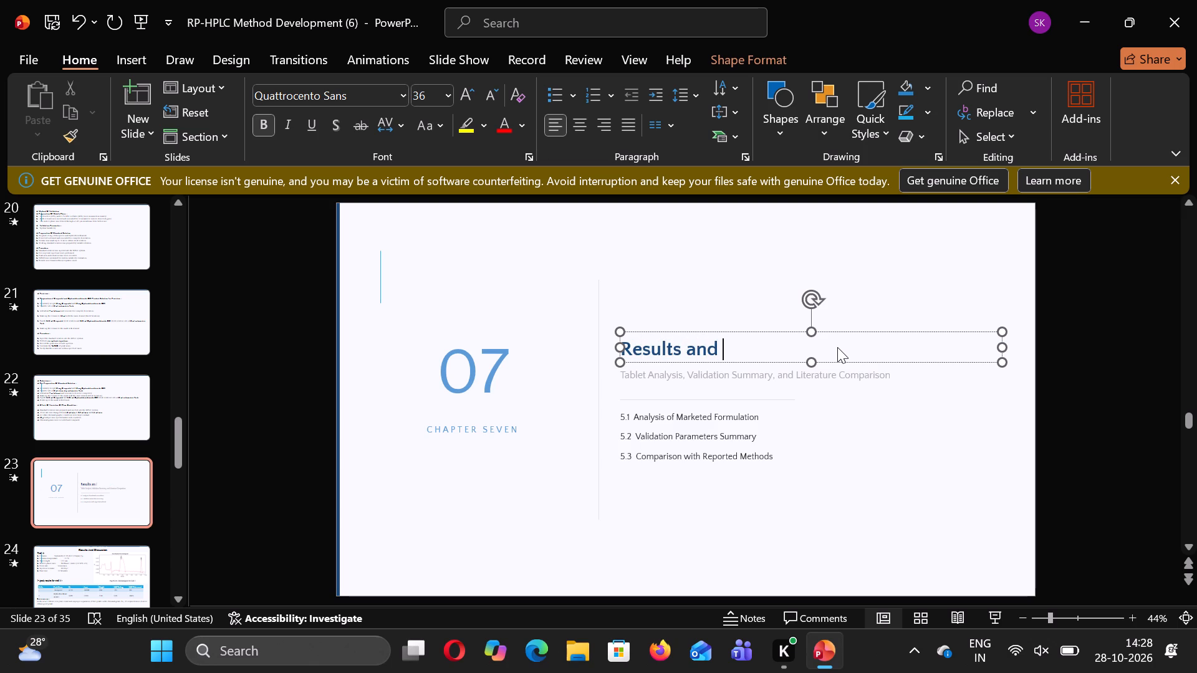
type("discusssions")
key("space")
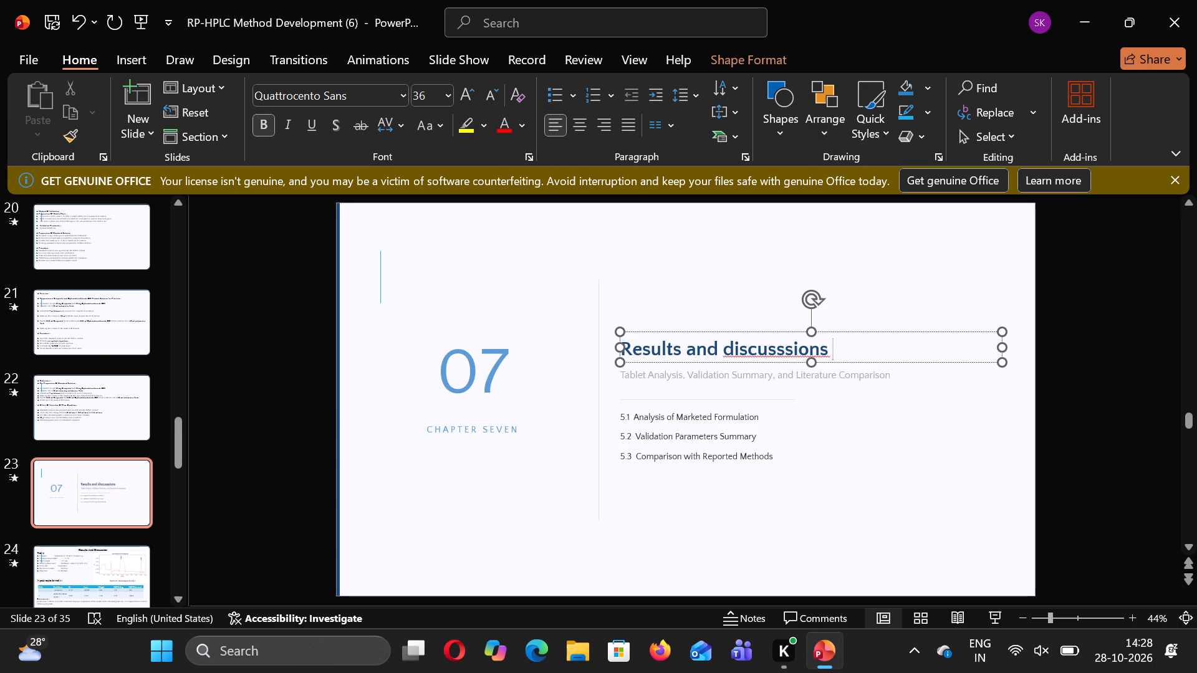
Append "04 15 min" after "10minutes" on the Run time line of Trail 4 on slide 27.
scroll(777, 426, "down", 2)
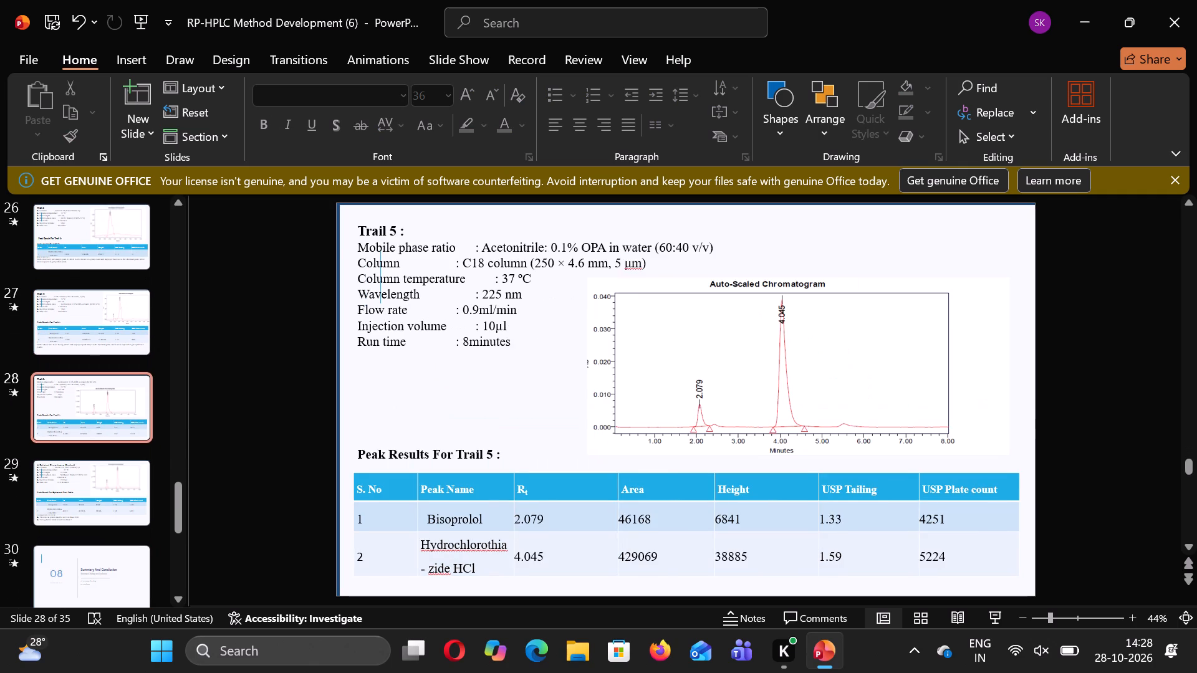
scroll(738, 364, "down", 1)
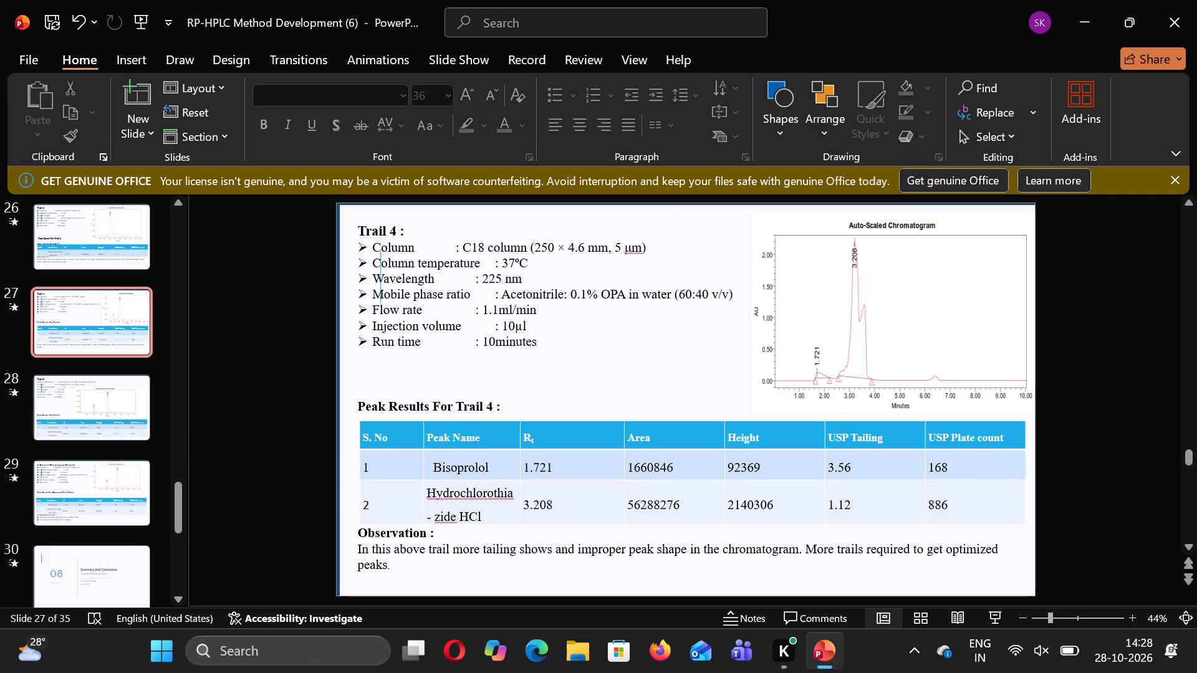
scroll(738, 364, "down", 1)
left_click(546, 342)
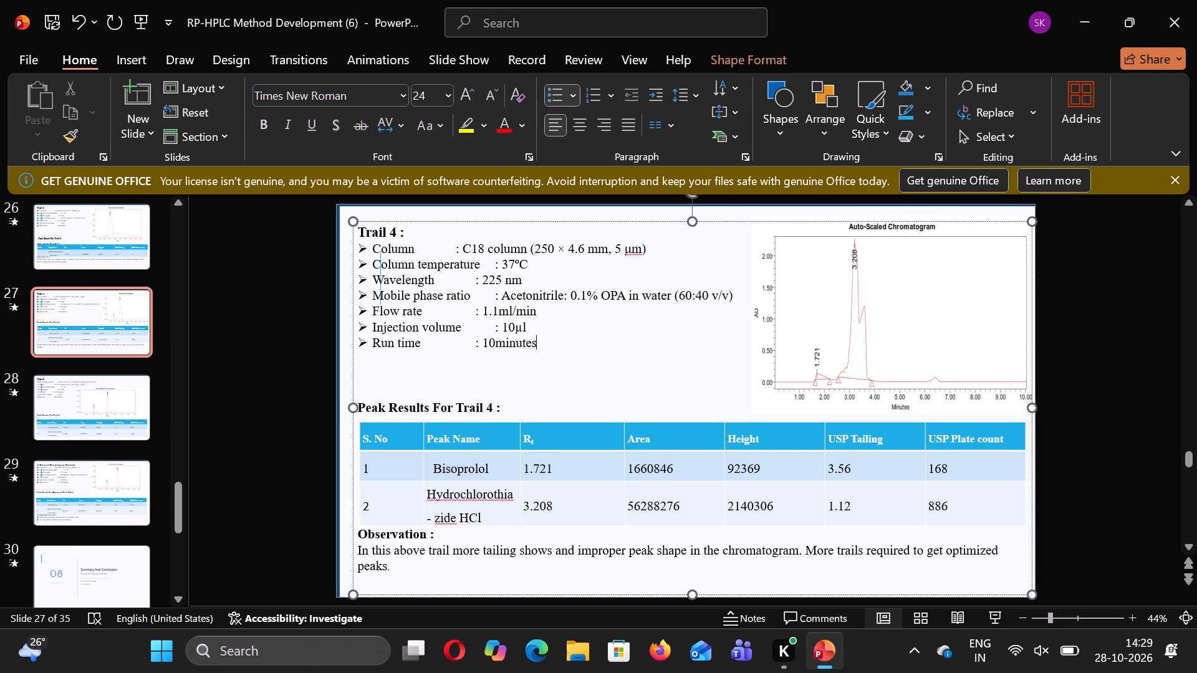
key("space")
type("04")
key("space")
key("1")
key("5")
key("space")
type("min")
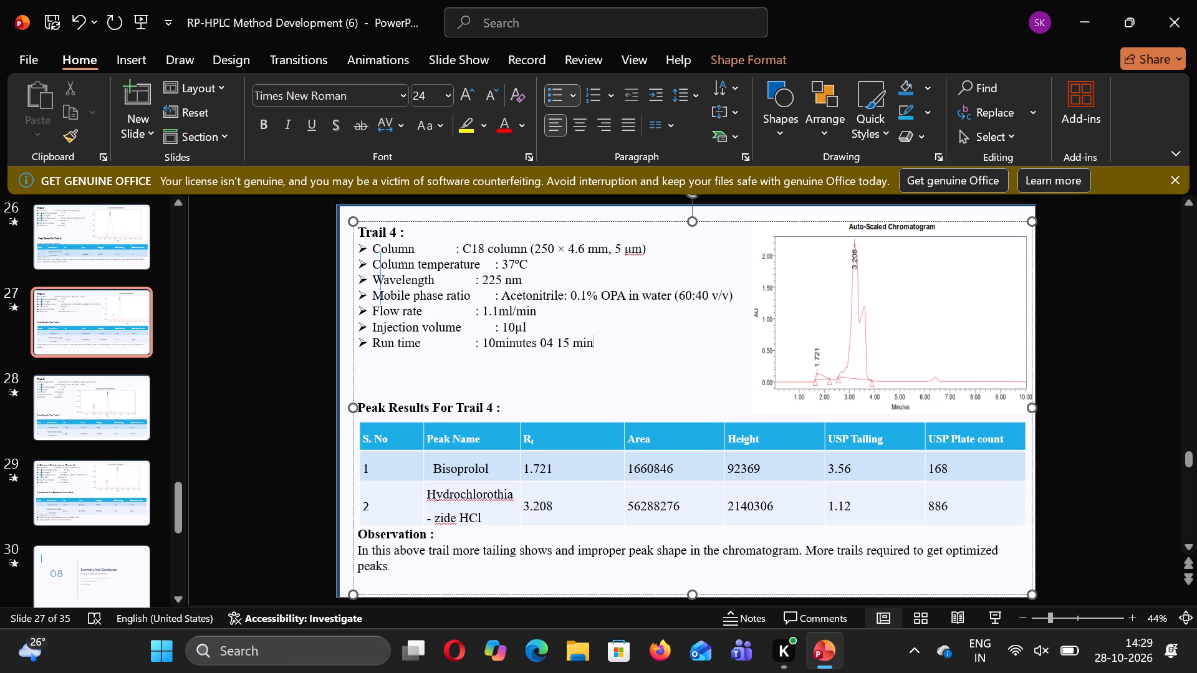
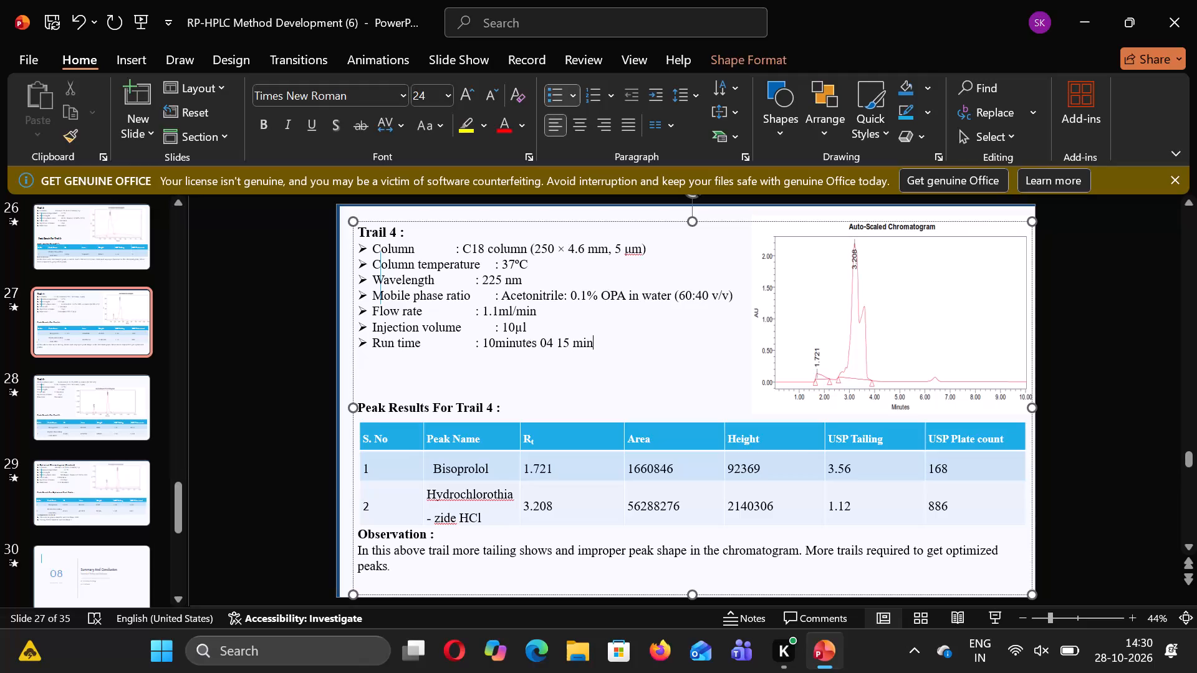
In slide 29's optimized trail peak table, set the retention time of Bisoprolol to 2.88 and of Hydrochlorothiazide HCl to 4.18.
scroll(551, 366, "down", 2)
left_click(567, 469)
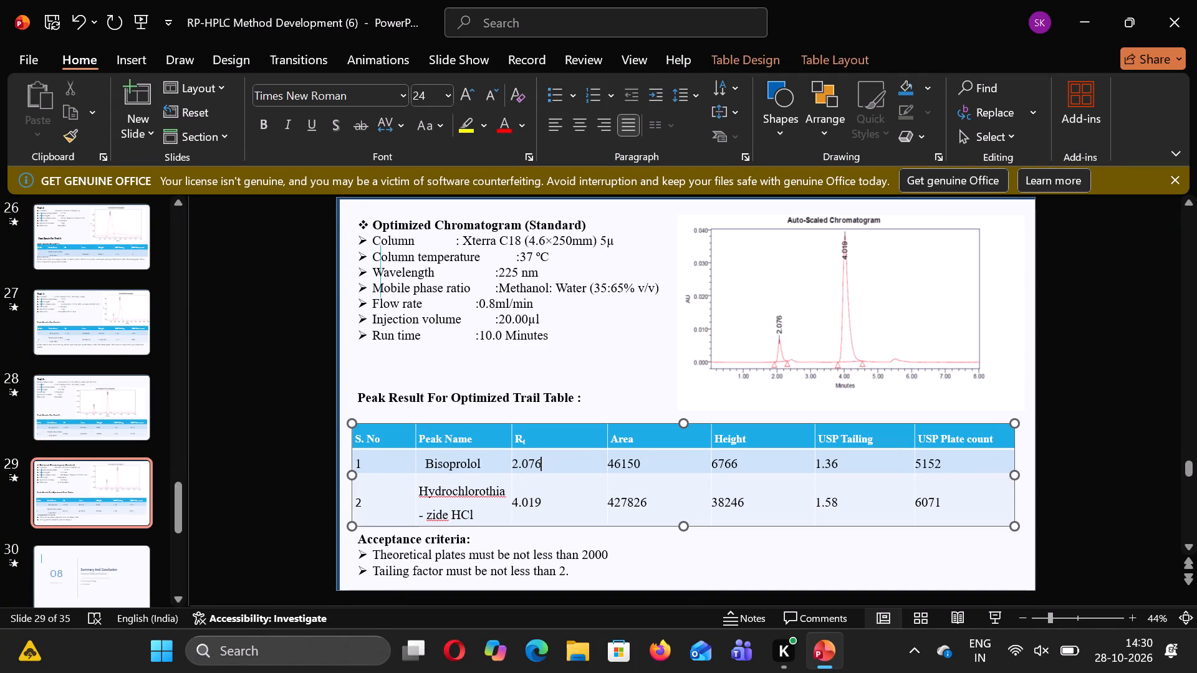
key("BackSpace")
key("BackSpace")
key("BackSpace")
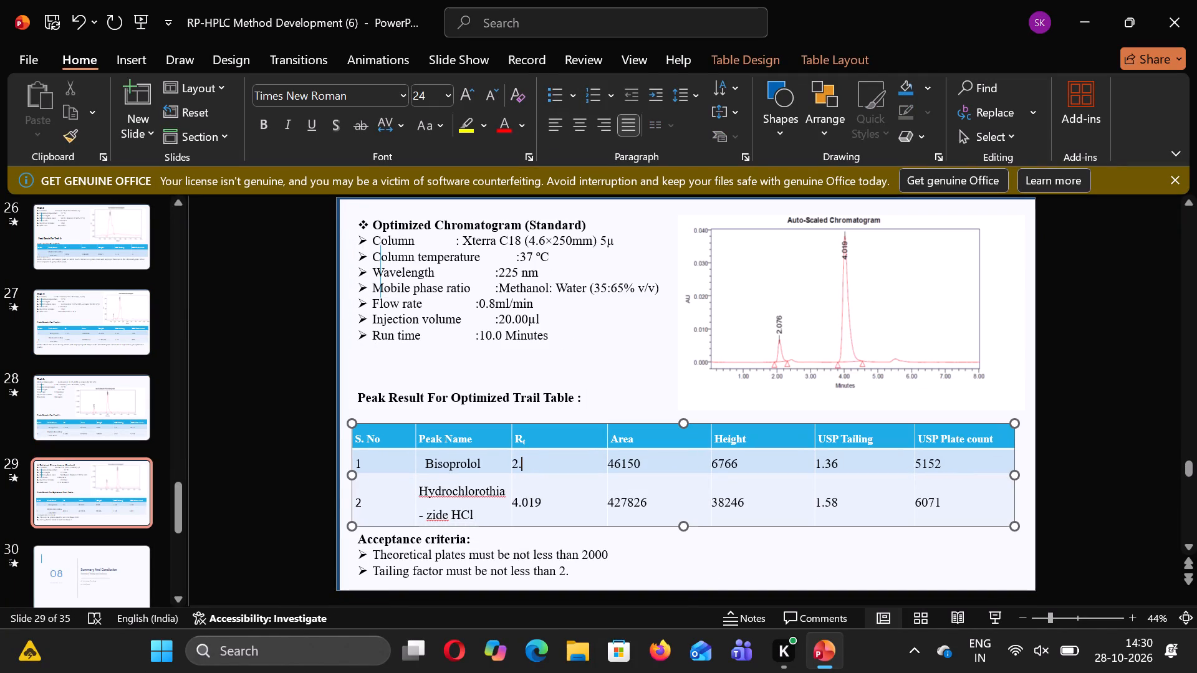
type("88")
left_click(564, 504)
key("BackSpace")
key("BackSpace")
key("BackSpace")
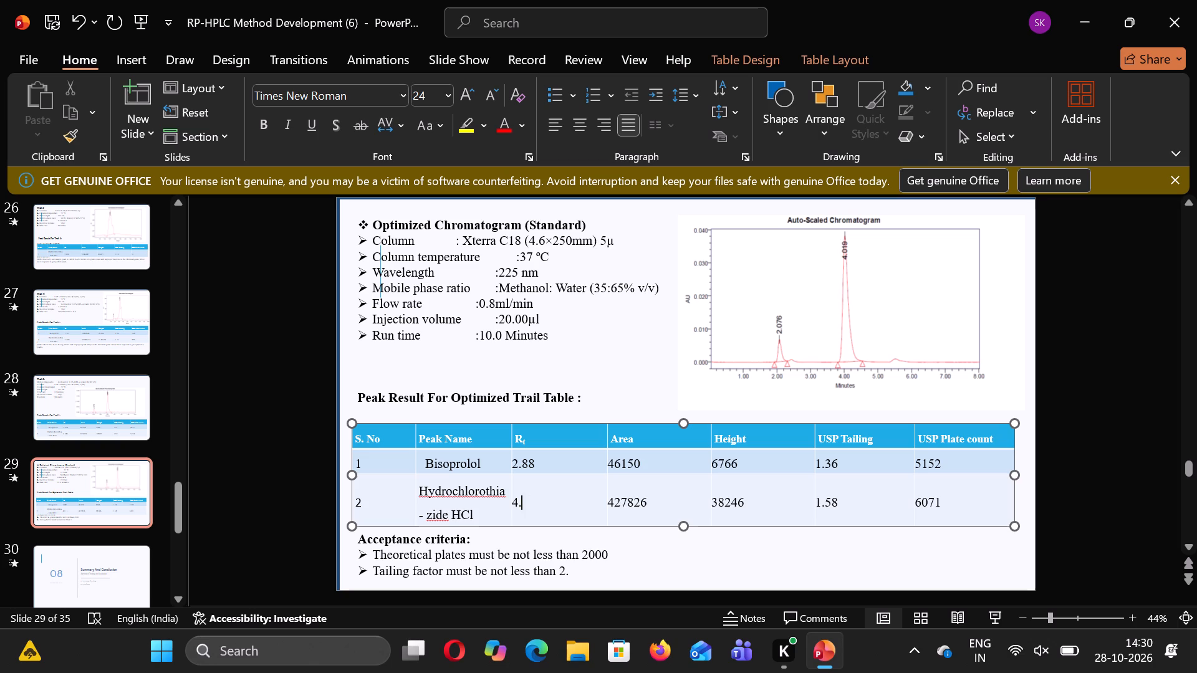
key("1")
key("8")
Set the Area values to 461501 for Bisoprolol and 4278264 for Hydrochlorothiazide HCl, and their Height values to 67669 and 382461.
left_click(656, 464)
key("1")
left_click(677, 510)
key("4")
left_click(760, 470)
key("9")
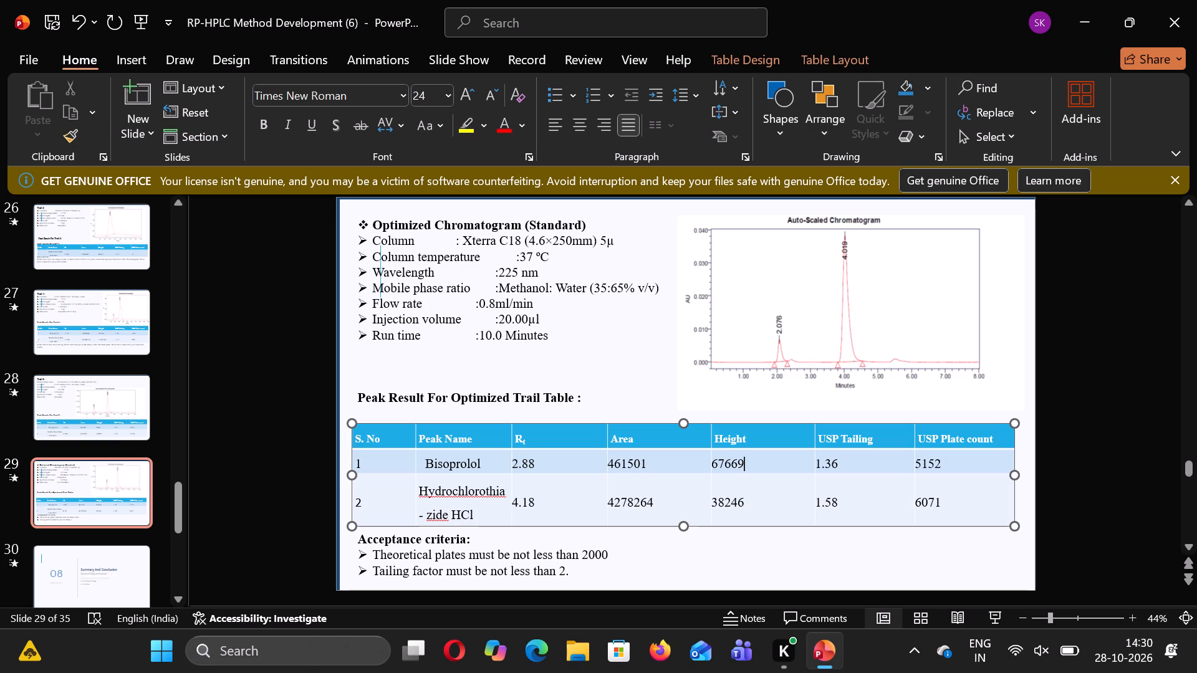
left_click(751, 502)
key("1")
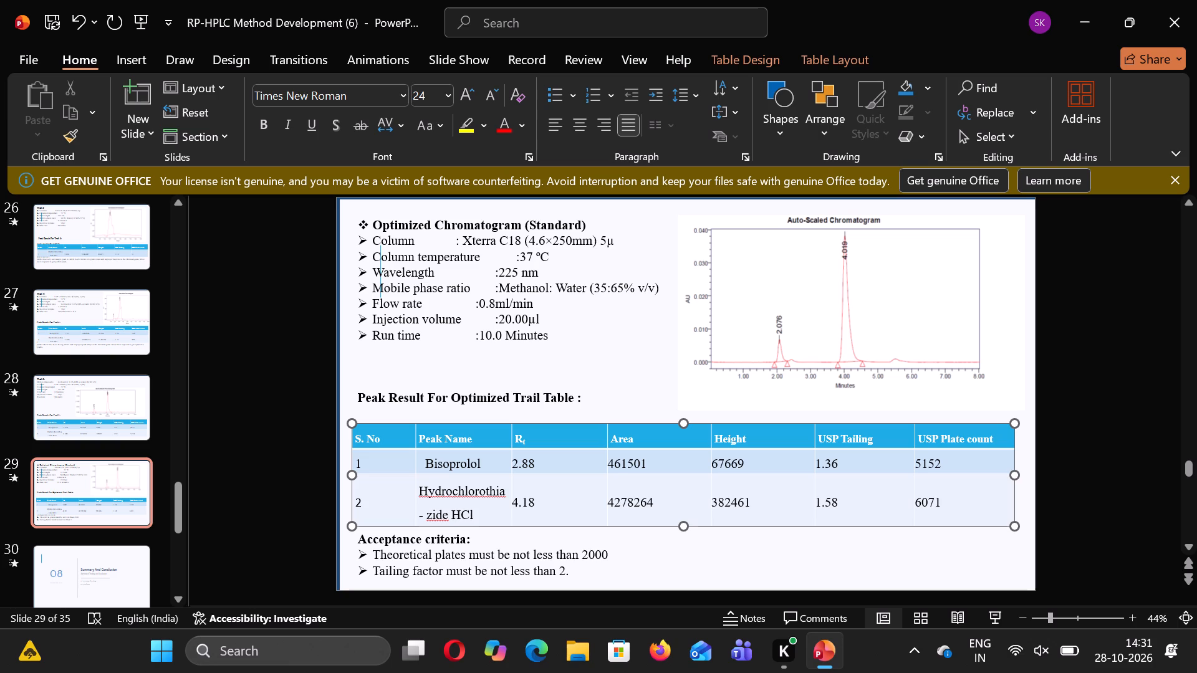
Set the USP Tailing values to 1.36.1 for Bisoprolol and 1.58.2 for Hydrochlorothiazide HCl.
left_click(851, 456)
left_click(852, 463)
key("period")
key("1")
left_click(847, 504)
key("period")
key("2")
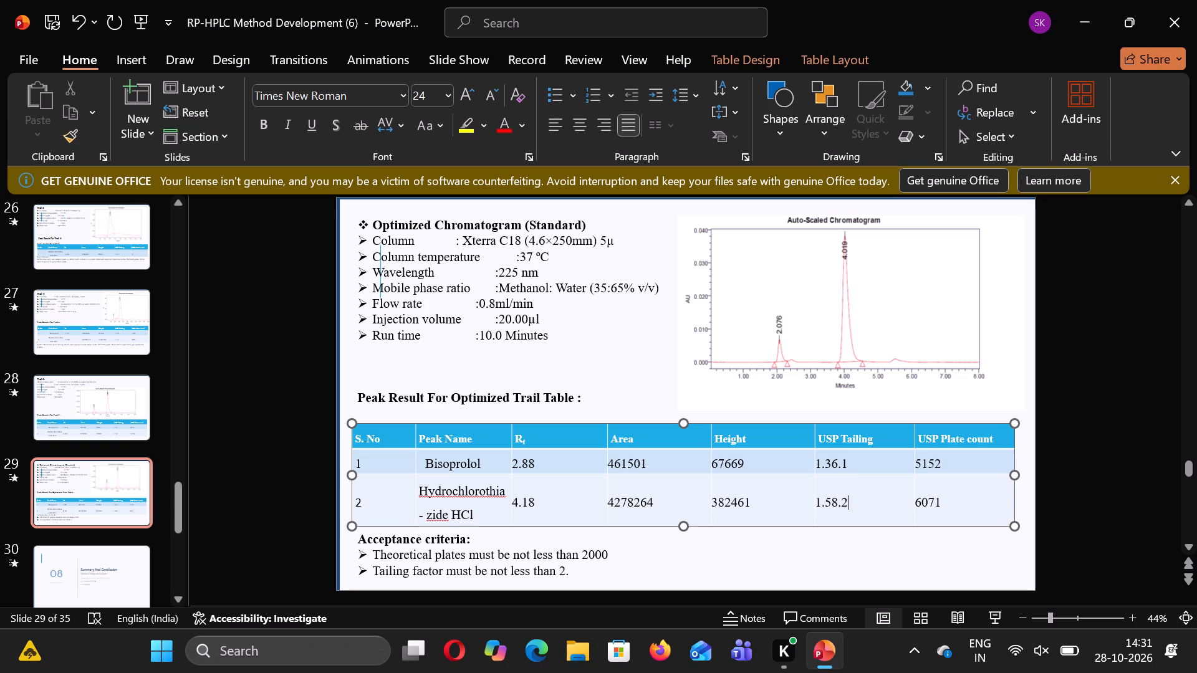
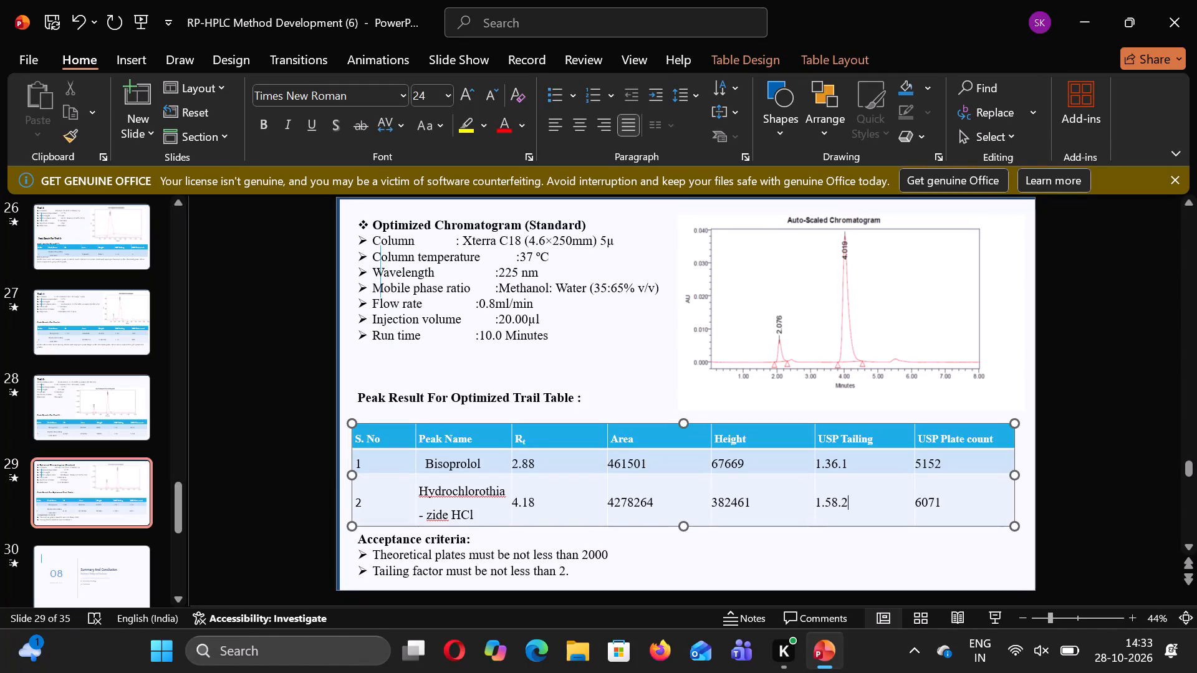
Set the USP Plate count of Hydrochlorothiazide HCl to 8906 in slide 29's optimized trail peak table.
left_click(954, 505)
key("BackSpace")
key("BackSpace")
key("BackSpace")
key("BackSpace")
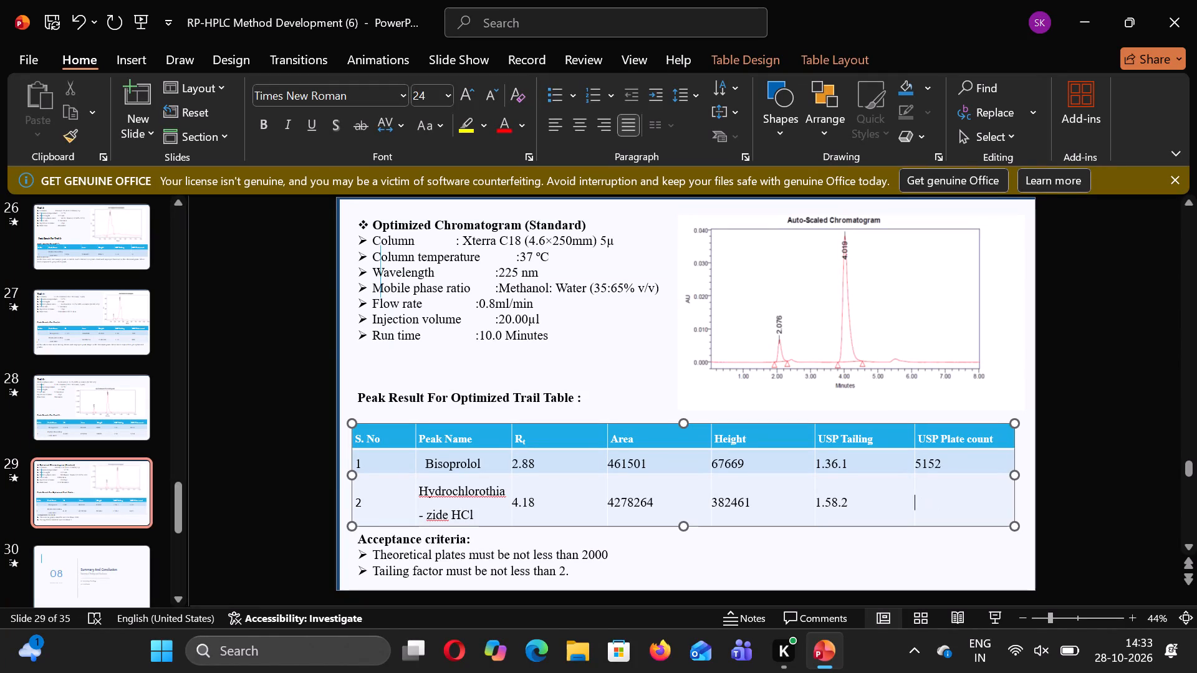
type("8906")
Review the rest of the deck through the Thank You slide, back to the opening slides, and forward again to the Chemicals Used slide.
scroll(927, 469, "down", 1)
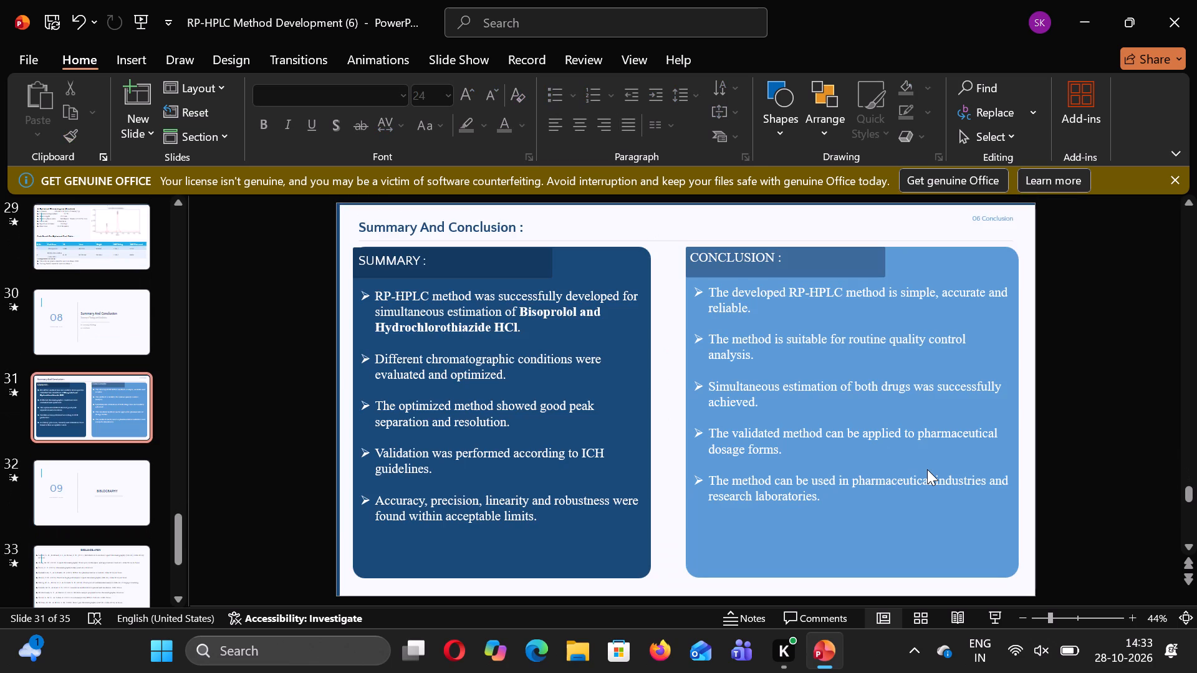
scroll(693, 419, "down", 2)
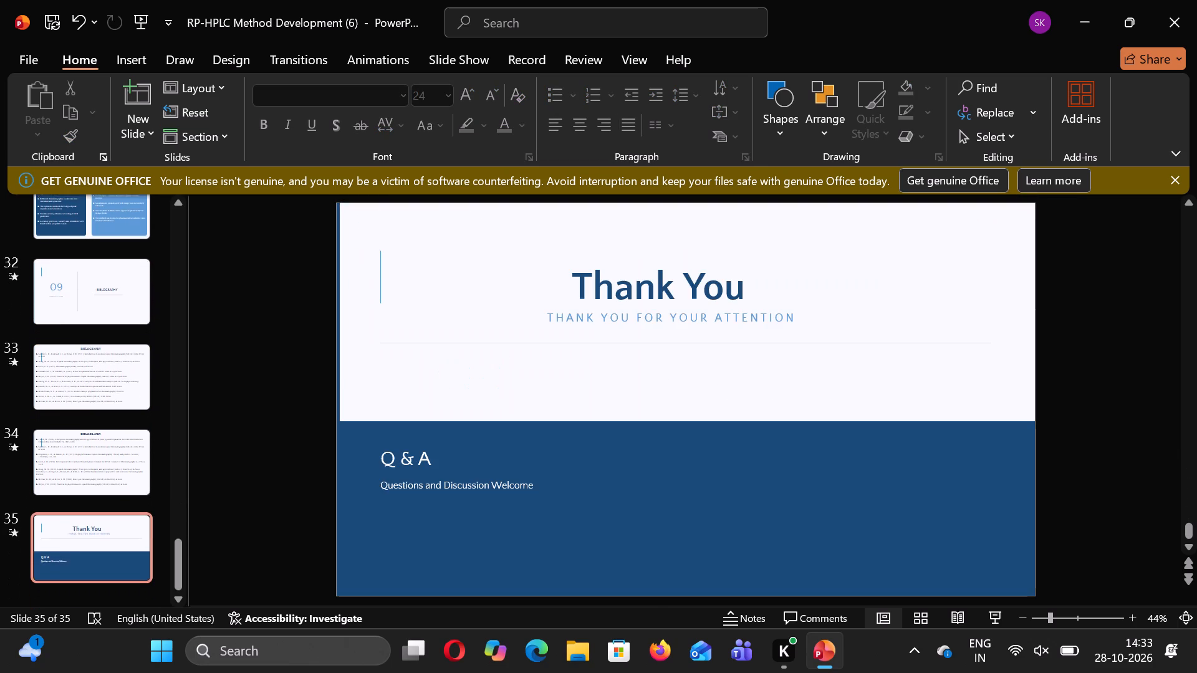
scroll(693, 419, "up", 3)
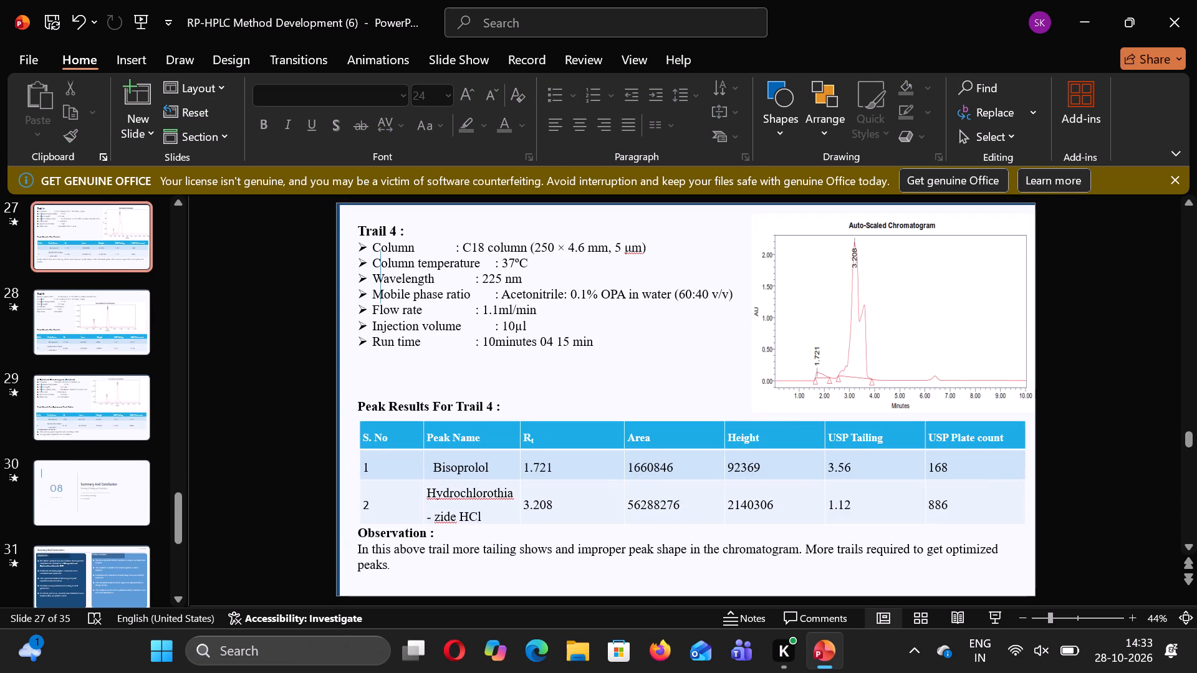
scroll(693, 419, "up", 3)
scroll(693, 419, "right", 1)
scroll(693, 419, "up", 1)
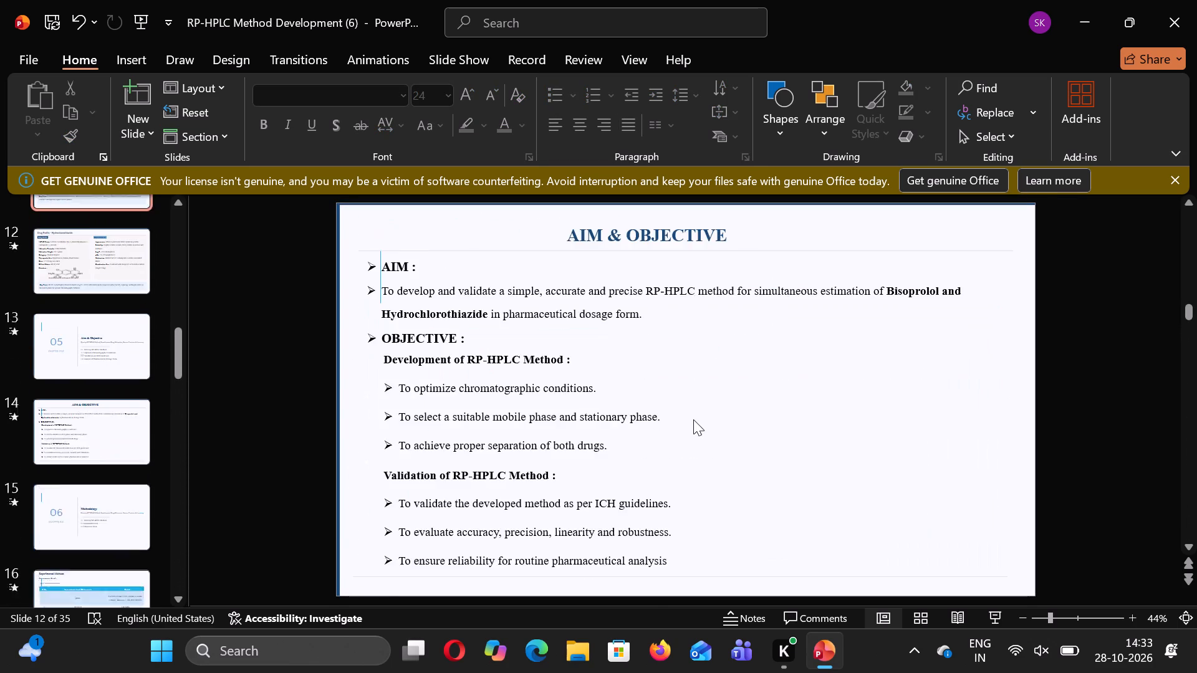
scroll(693, 419, "up", 3)
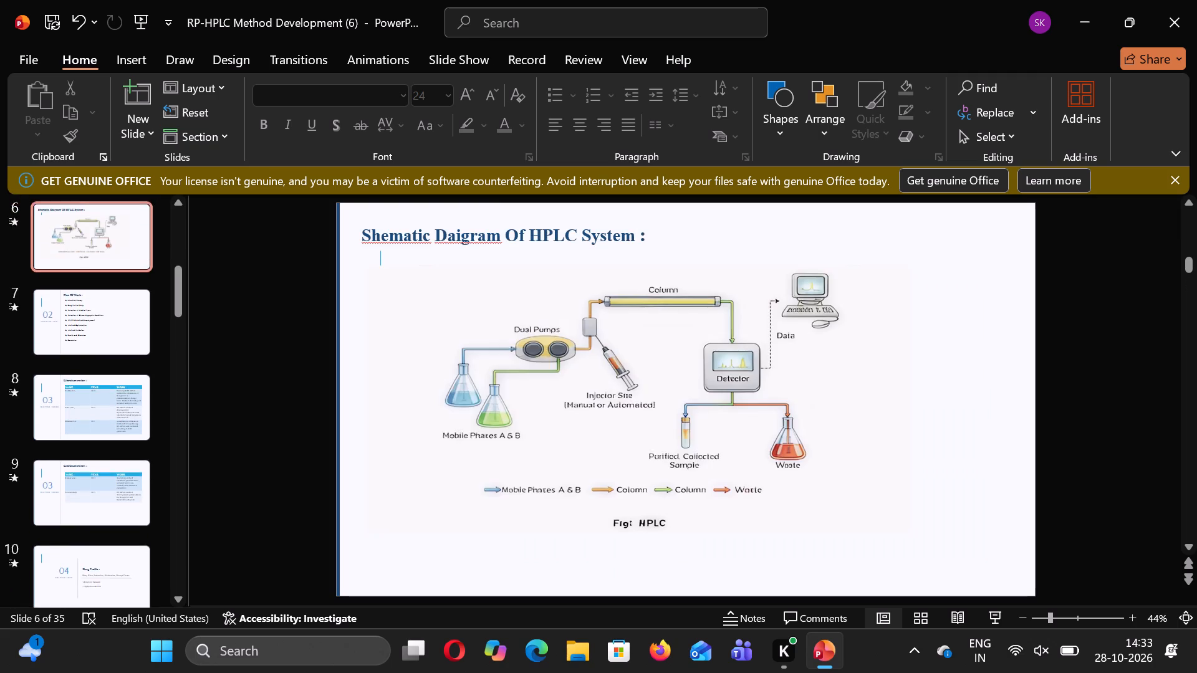
scroll(693, 419, "up", 2)
scroll(693, 419, "down", 3)
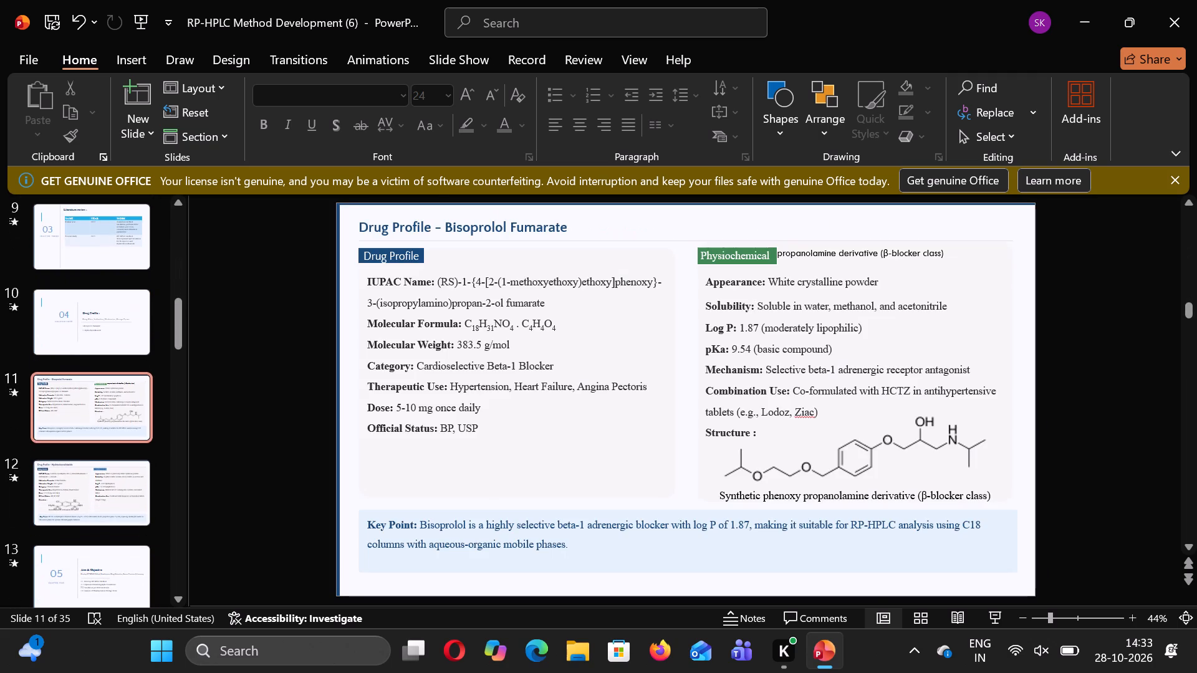
scroll(693, 419, "up", 1)
scroll(759, 379, "up", 2)
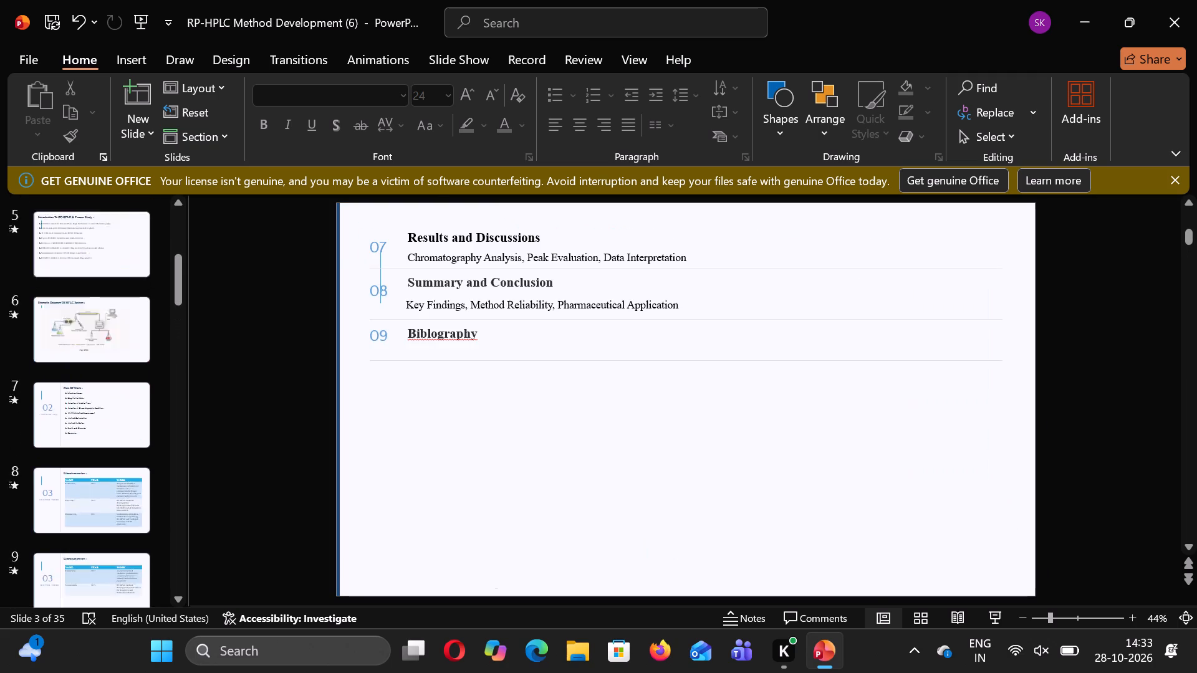
scroll(759, 379, "up", 4)
scroll(759, 379, "down", 2)
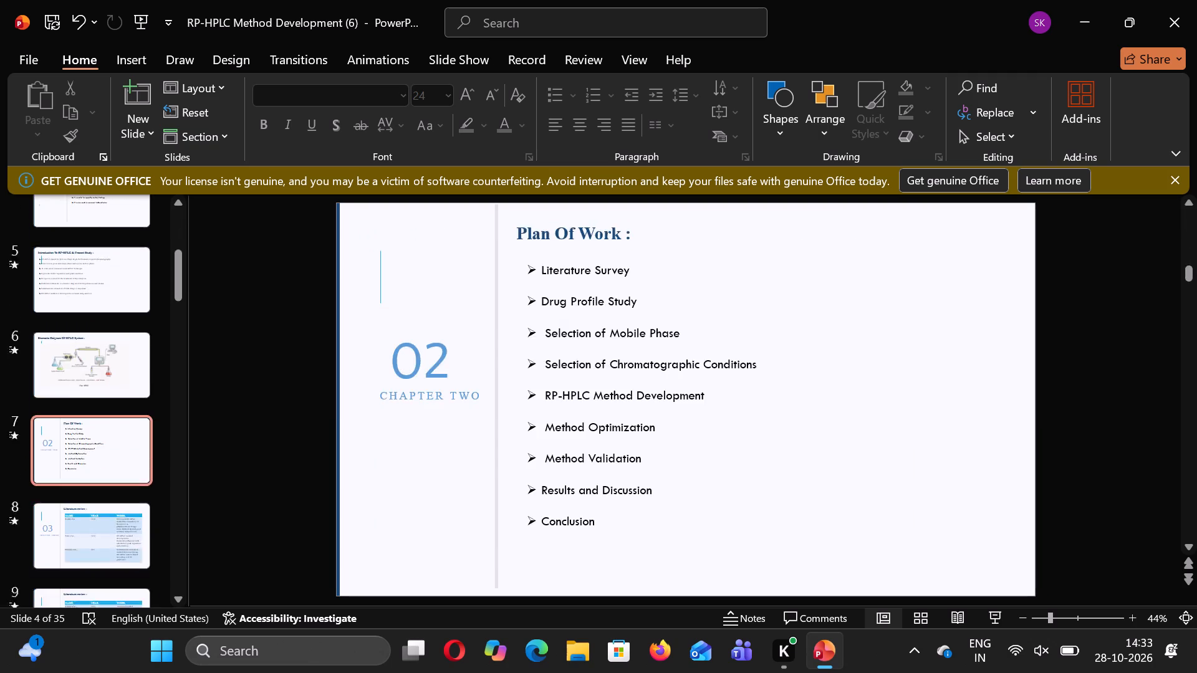
scroll(759, 379, "down", 3)
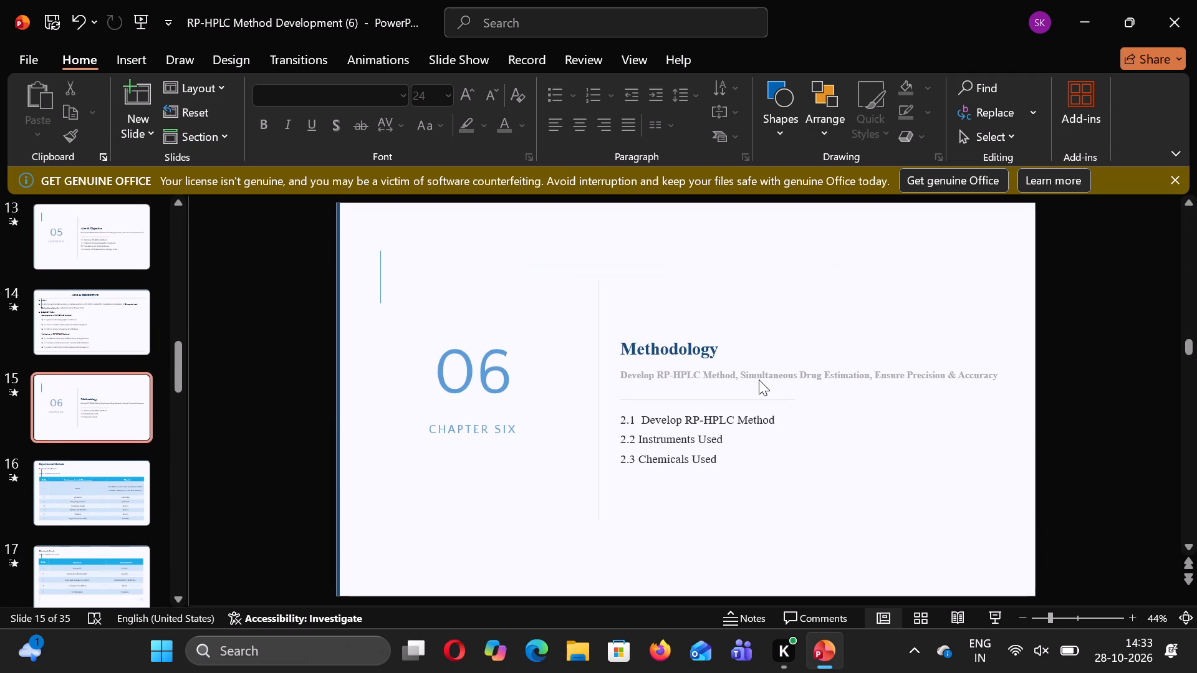
scroll(759, 379, "down", 1)
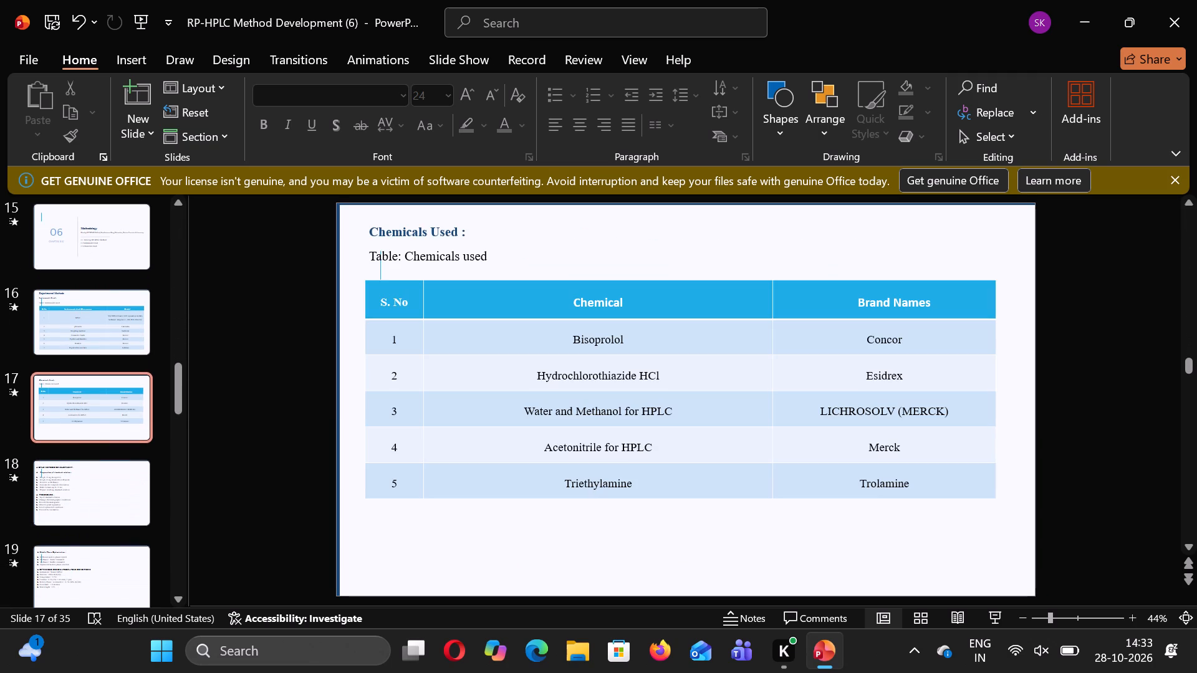
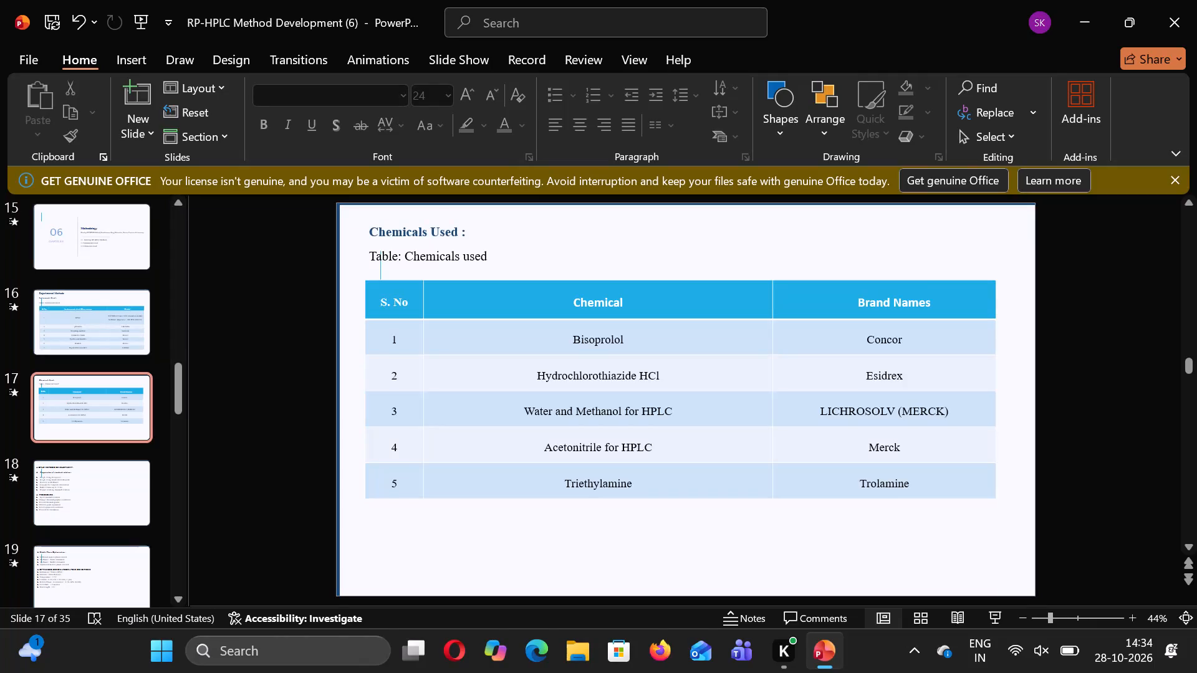
Review the slides from Chemicals Used through the results and bibliography, and back to the Trail 5 slide.
scroll(852, 406, "down", 5)
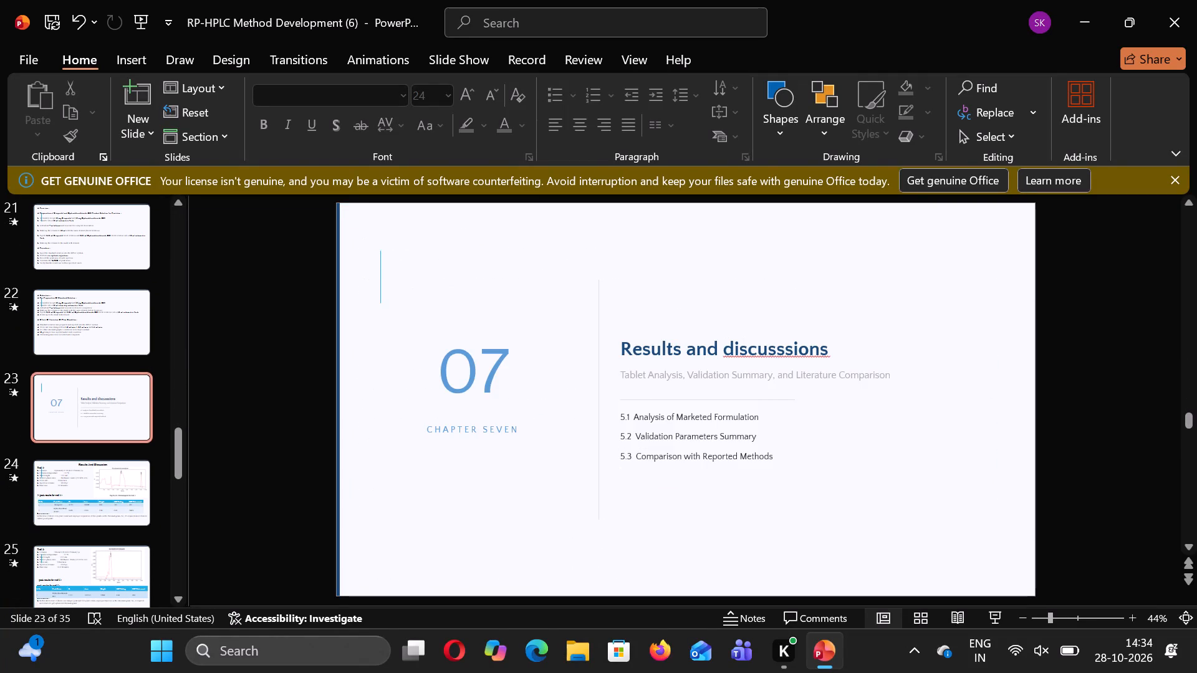
scroll(852, 406, "down", 2)
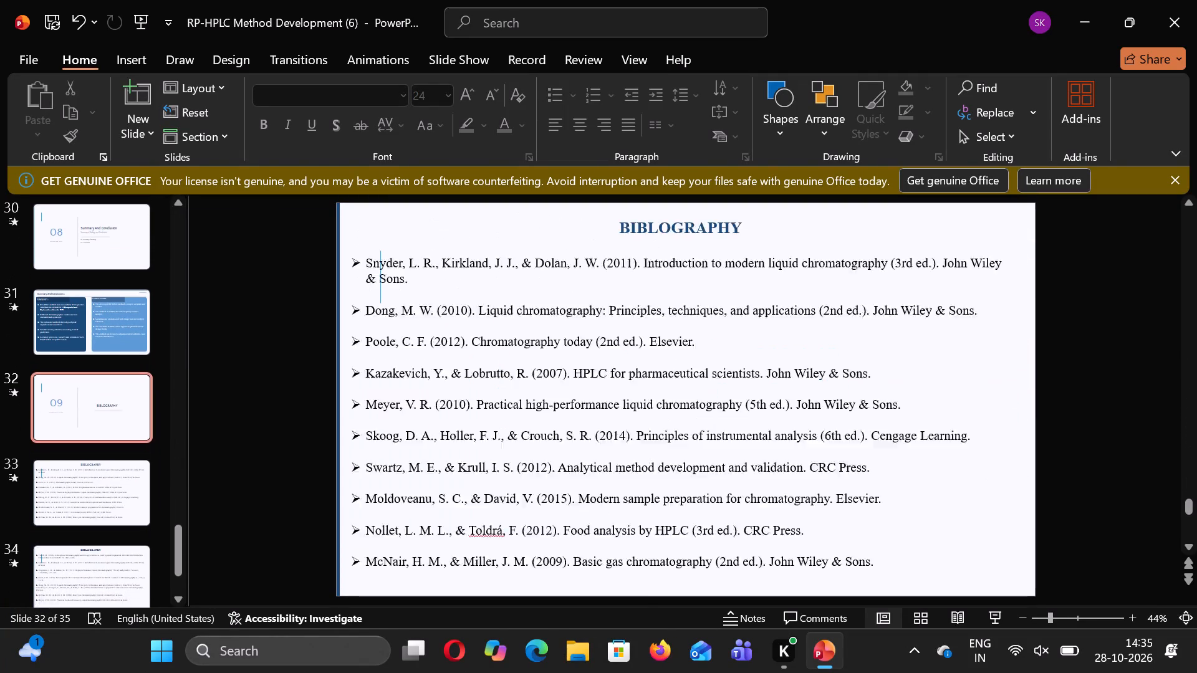
scroll(852, 406, "down", 1)
scroll(852, 406, "up", 2)
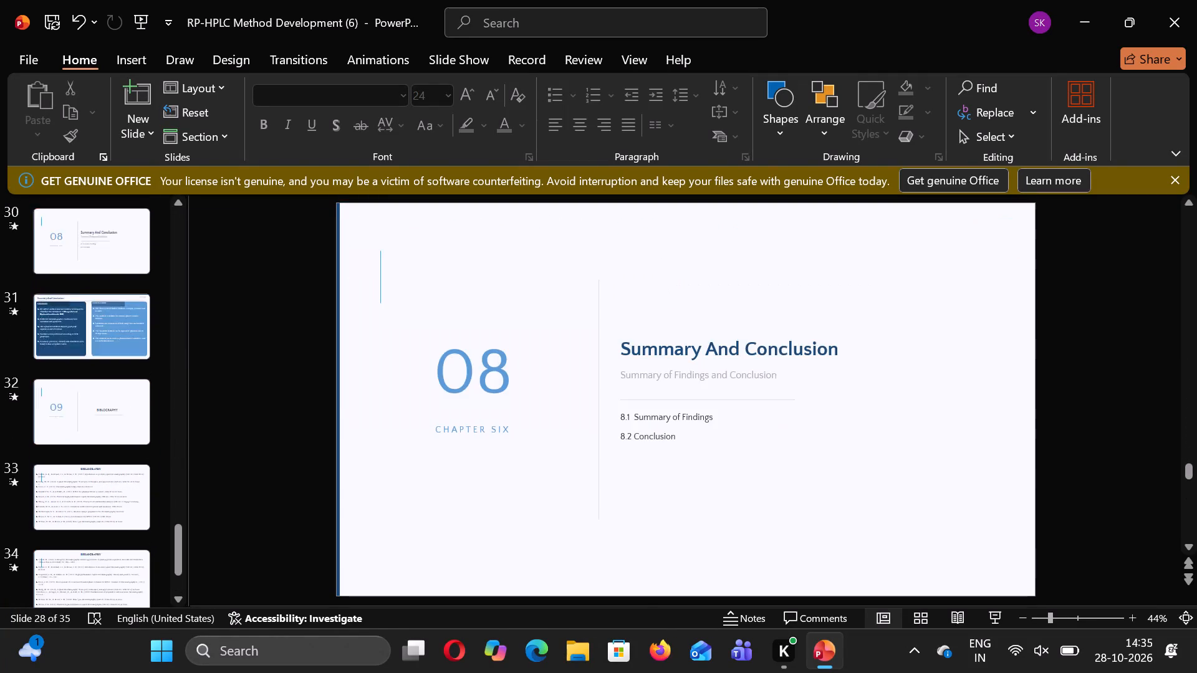
scroll(852, 406, "up", 1)
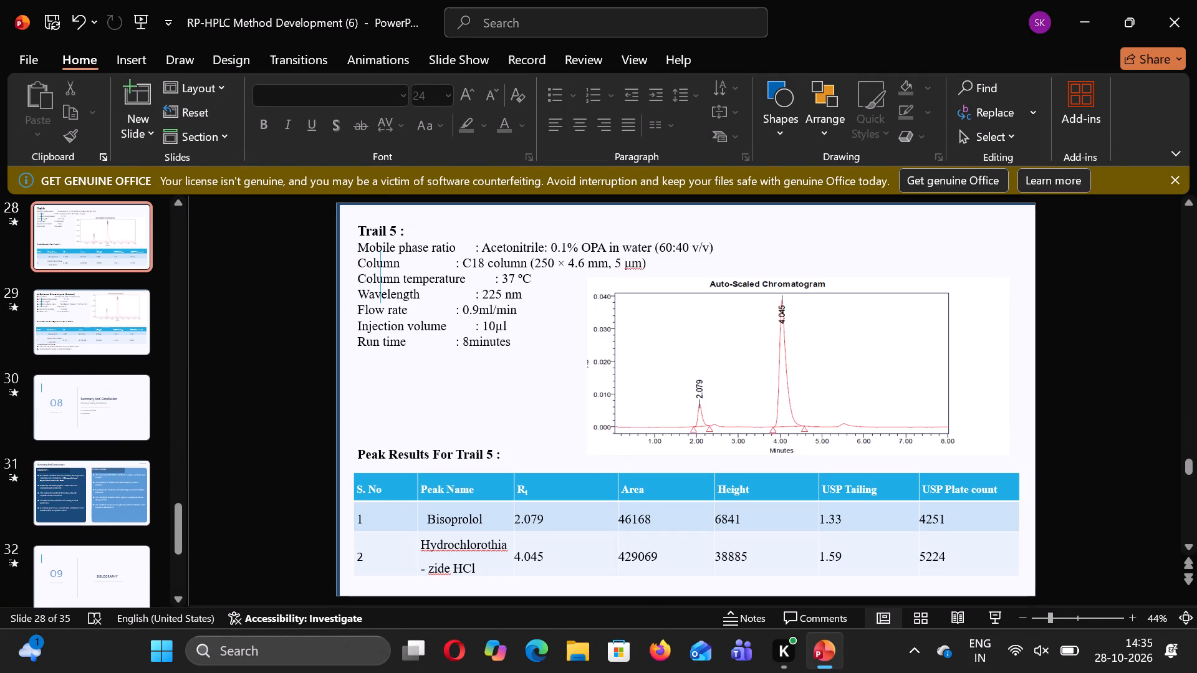
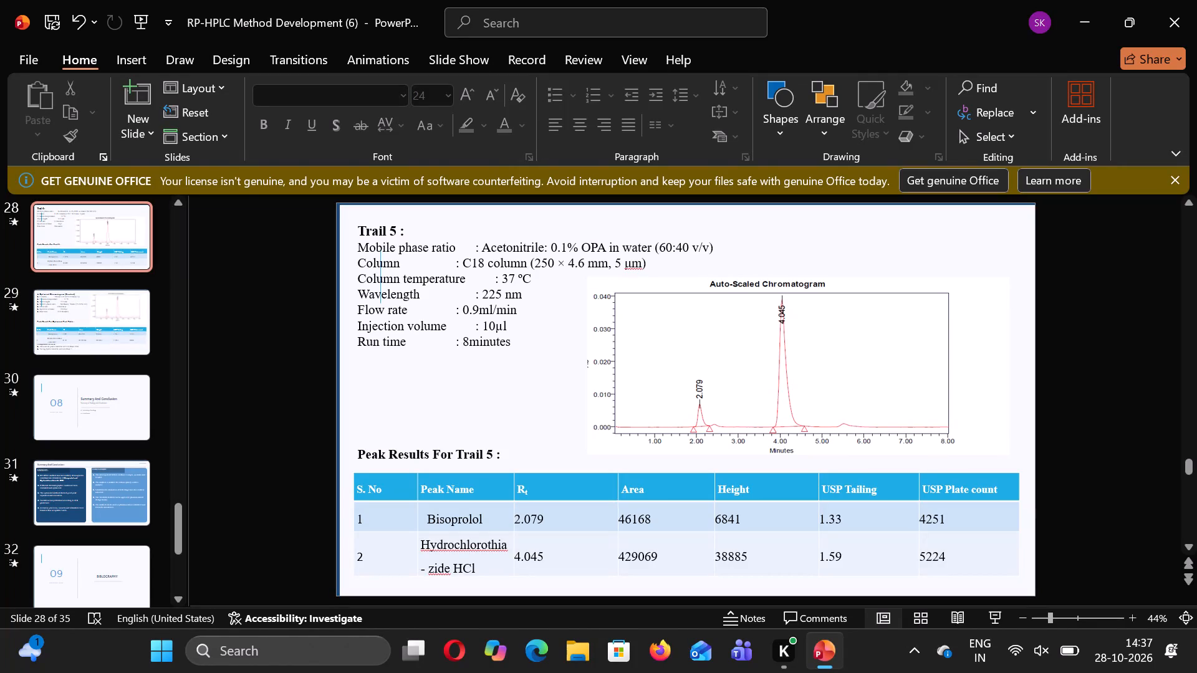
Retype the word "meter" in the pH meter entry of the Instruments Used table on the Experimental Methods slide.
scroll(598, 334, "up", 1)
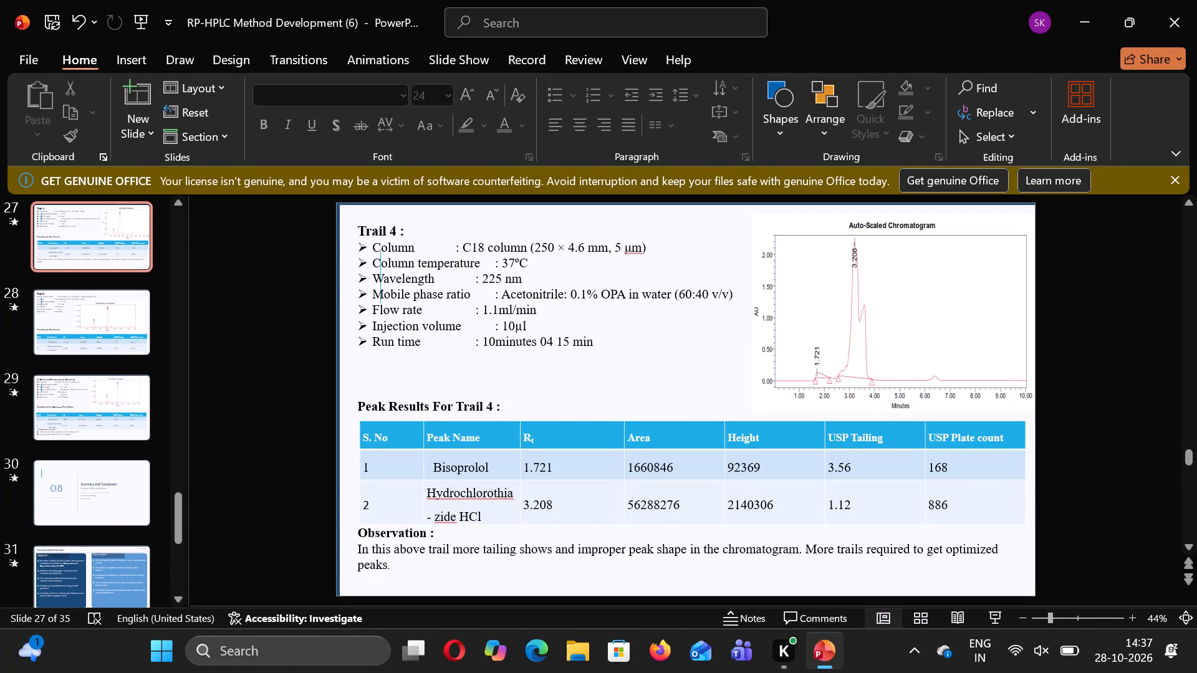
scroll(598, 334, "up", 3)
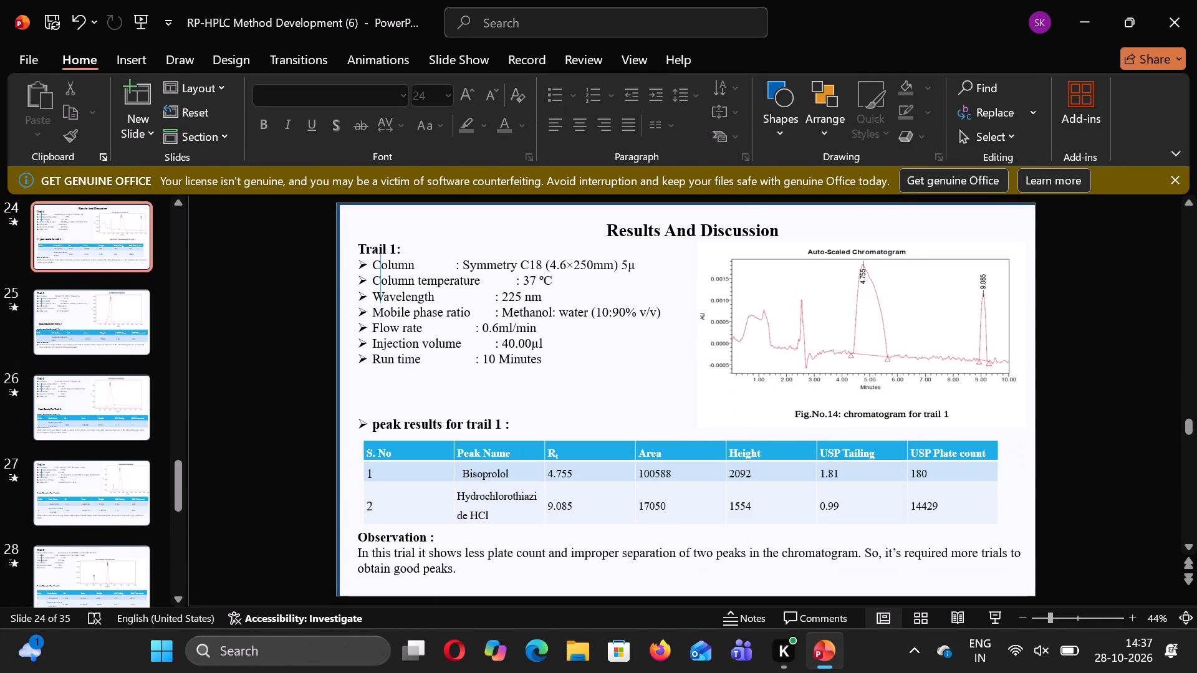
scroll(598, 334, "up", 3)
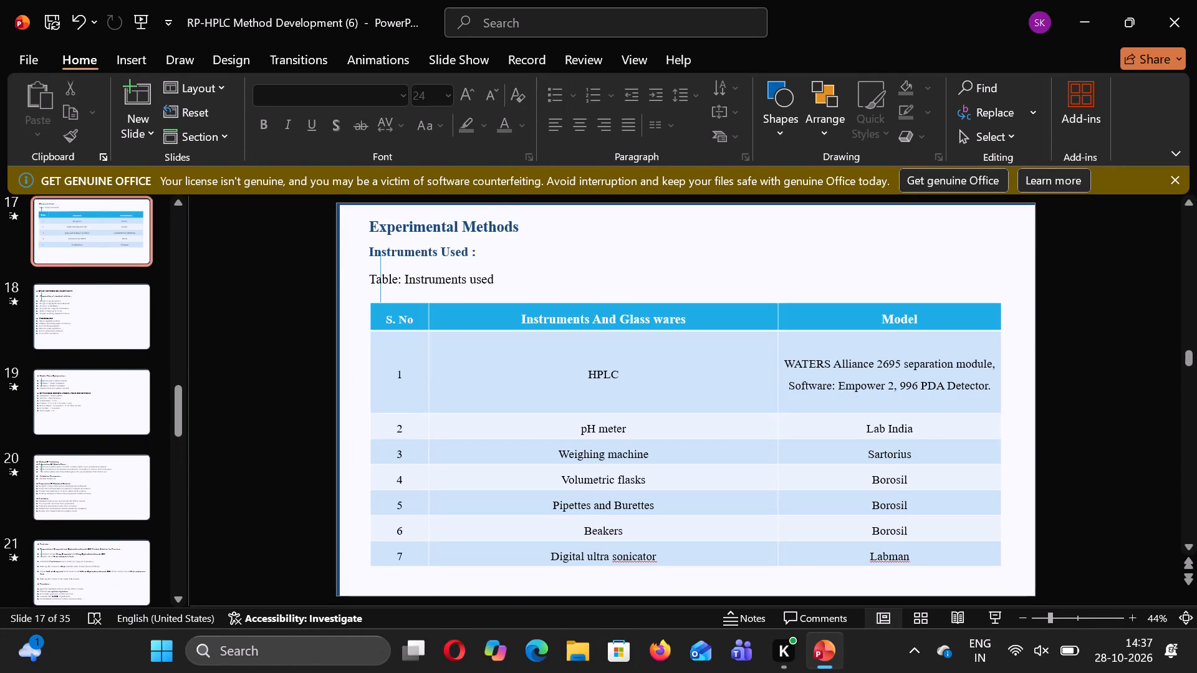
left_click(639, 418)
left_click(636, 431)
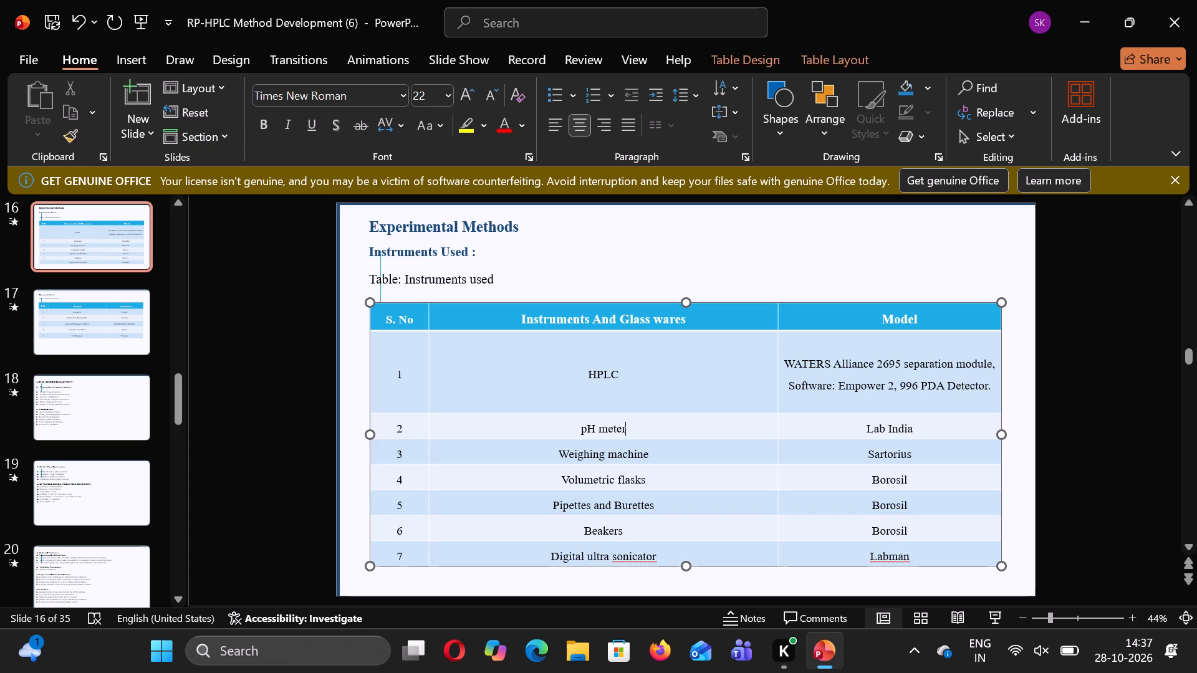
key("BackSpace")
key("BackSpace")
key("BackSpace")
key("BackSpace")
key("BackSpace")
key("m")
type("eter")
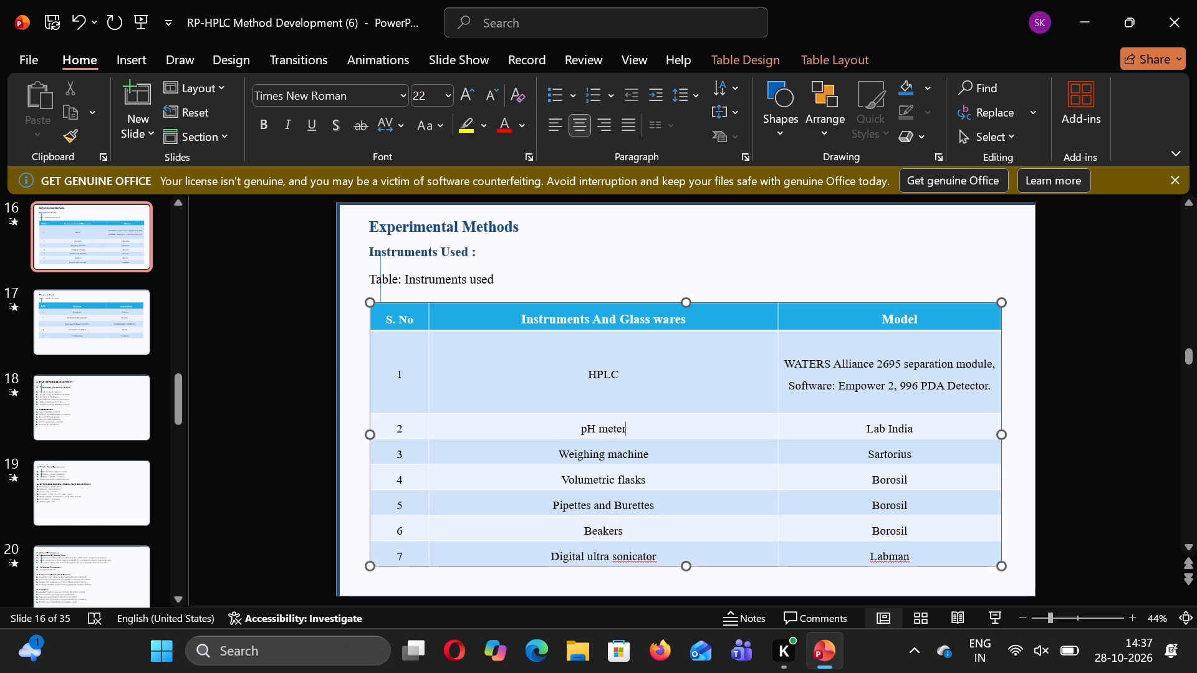
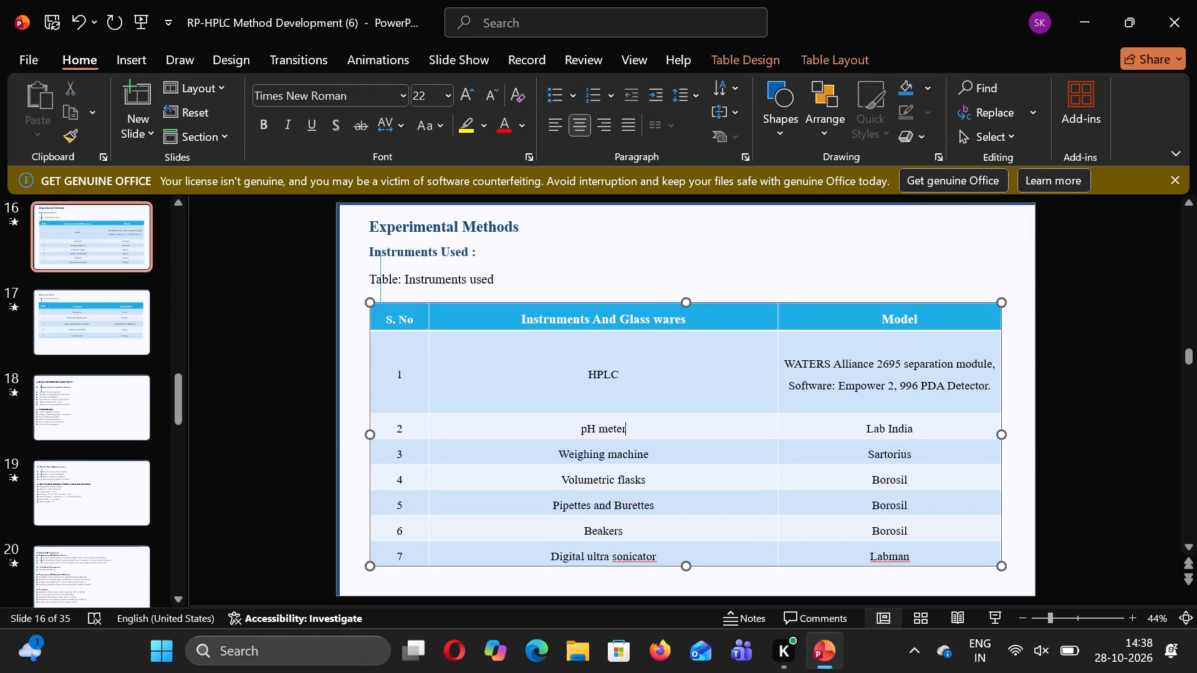
Retype the ending "g machine" of the Weighing machine entry in the Instruments Used table, followed by a space.
left_click(648, 457)
key("BackSpace")
key("BackSpace")
key("BackSpace")
key("BackSpace")
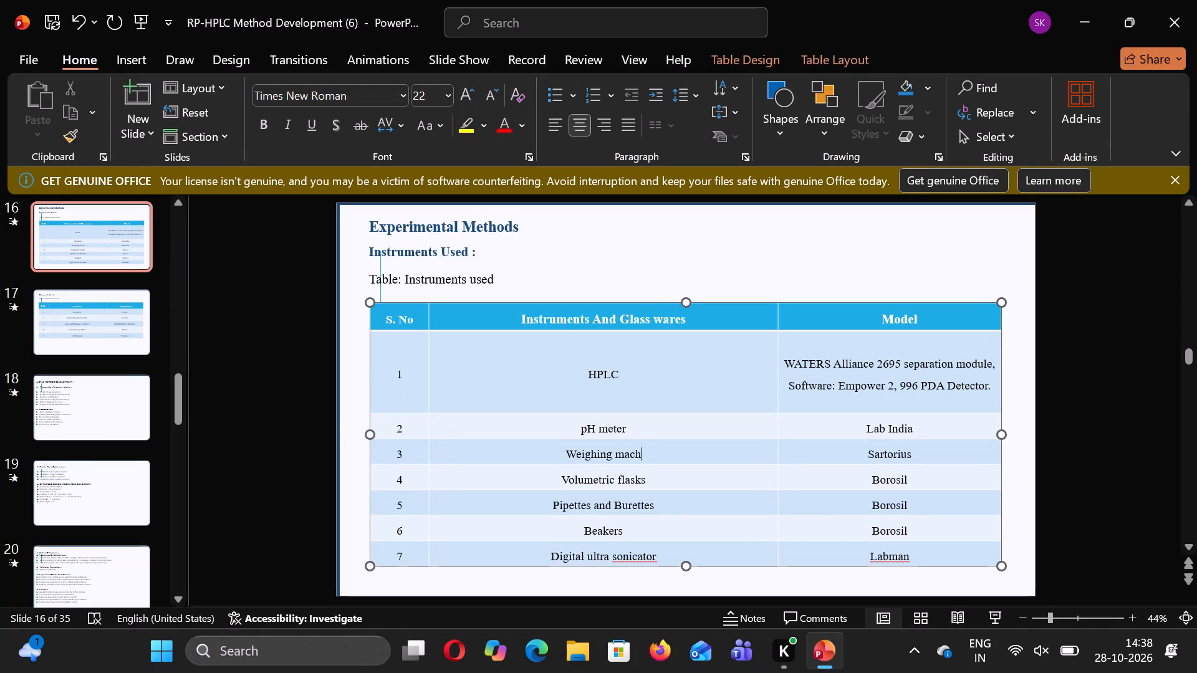
key("BackSpace")
key("BackSpace")
key("BackSpace")
key("BackSpace")
key("BackSpace")
type("g machine")
key("space")
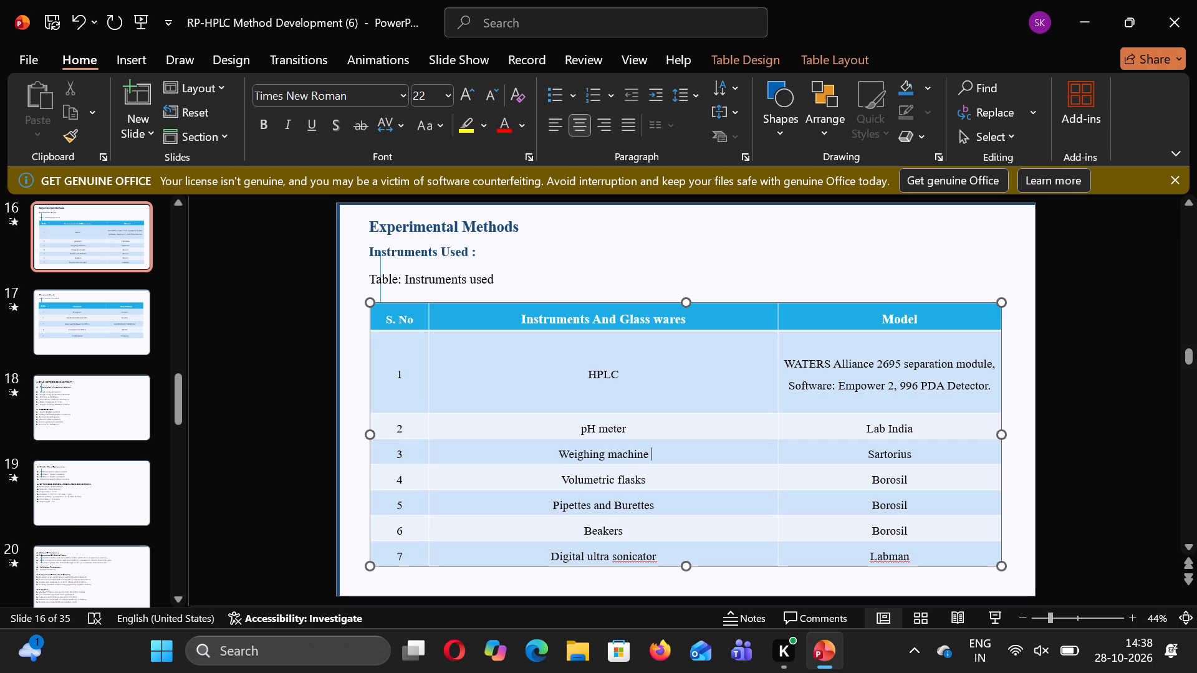
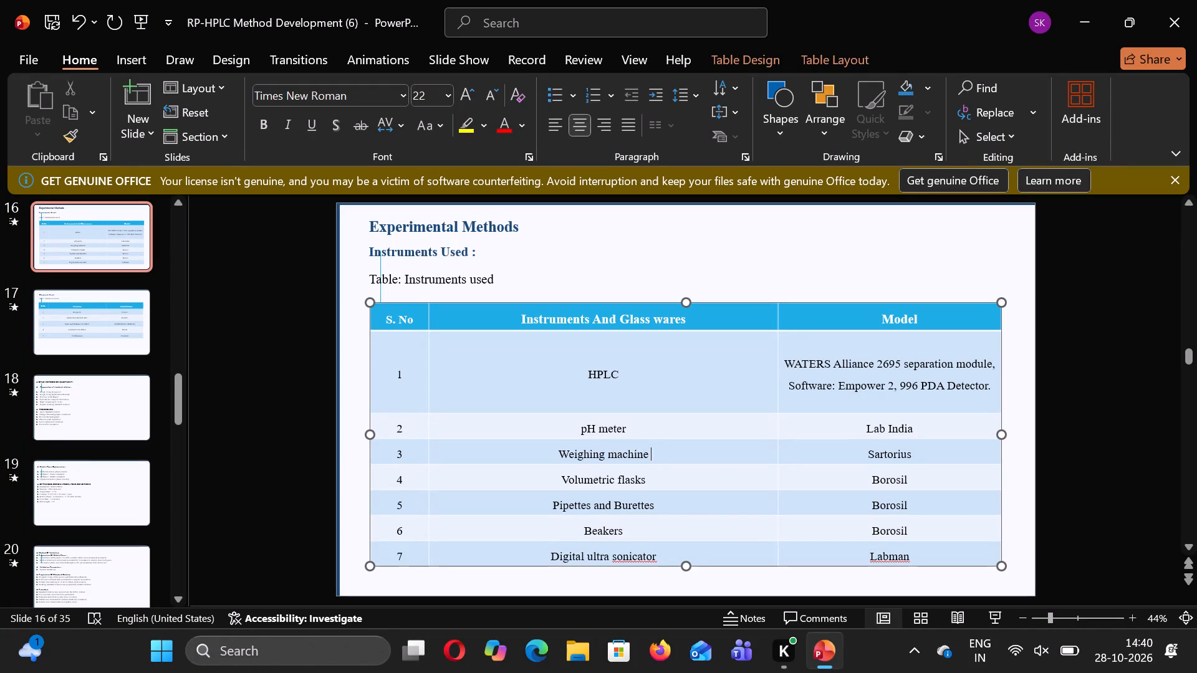
Append "il" to the Labman model entry for the digital ultra sonicator in the Instruments Used table.
left_click(932, 550)
type("il")
Look over the slides from HPLC method development to the bibliography, and back through the deck to the title slide.
scroll(892, 563, "down", 2)
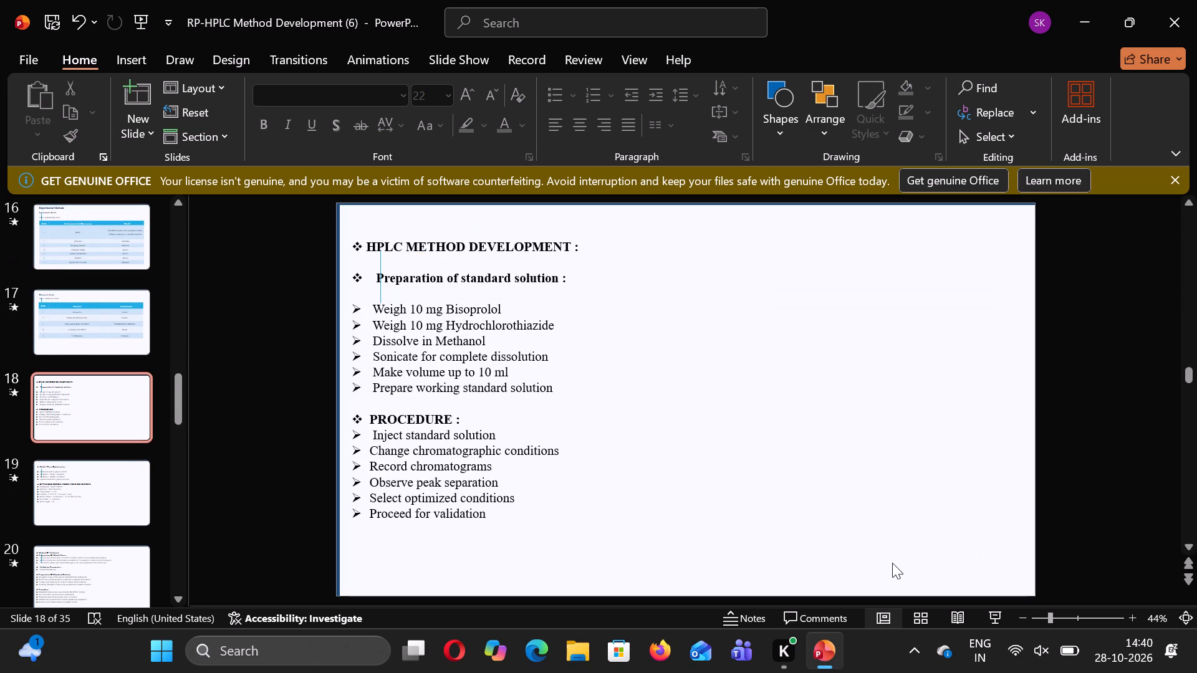
scroll(892, 563, "down", 3)
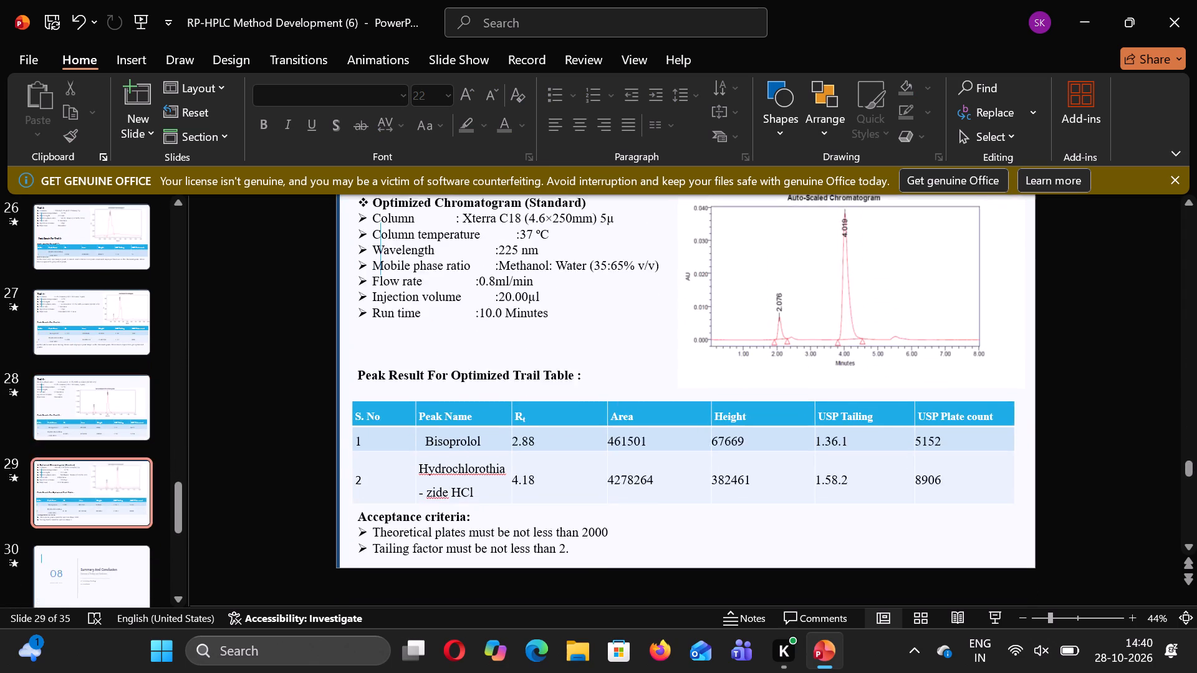
scroll(892, 563, "down", 1)
scroll(892, 563, "up", 1)
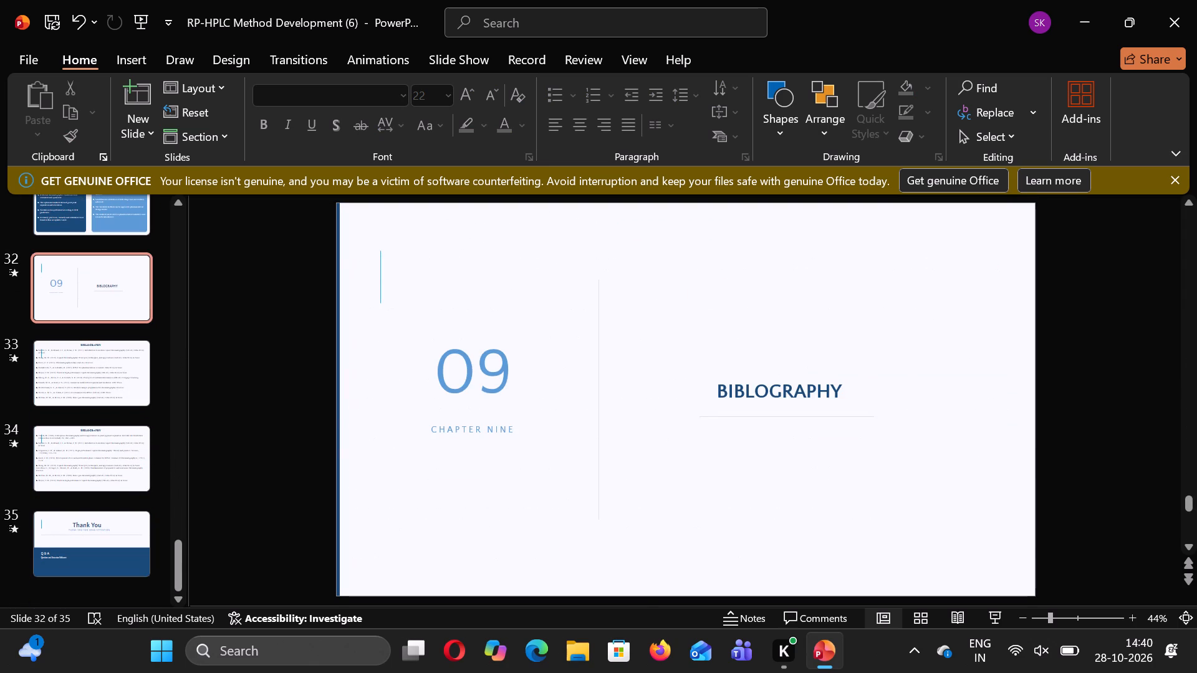
scroll(892, 563, "up", 2)
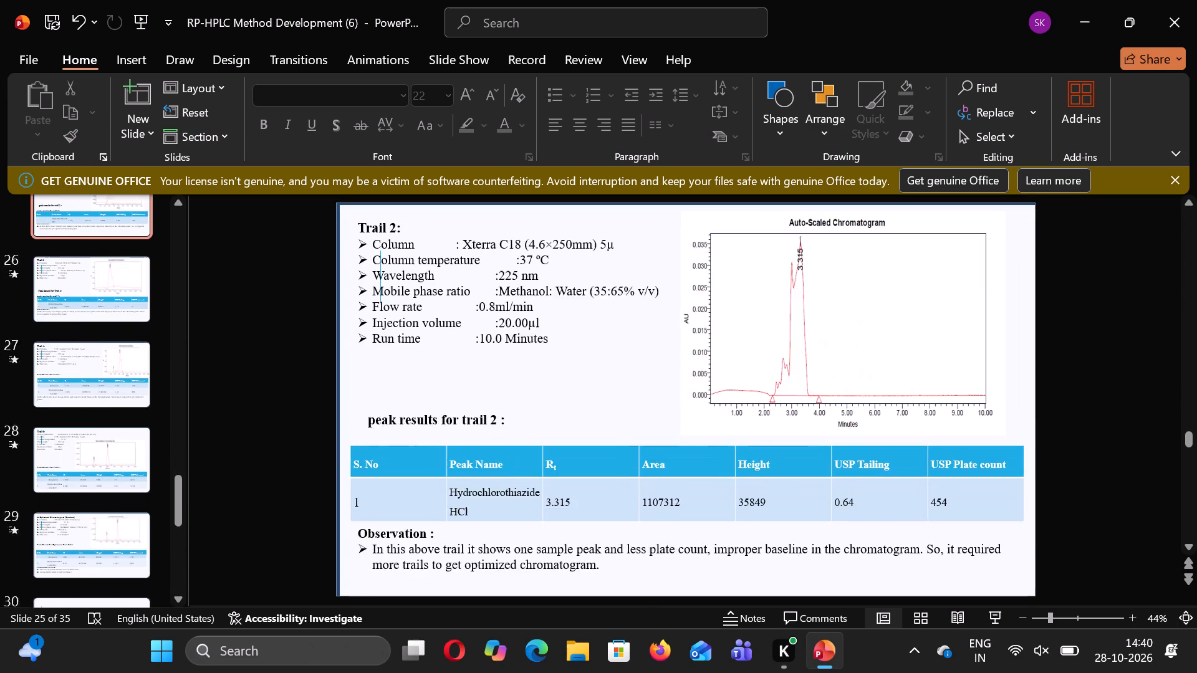
scroll(892, 563, "up", 2)
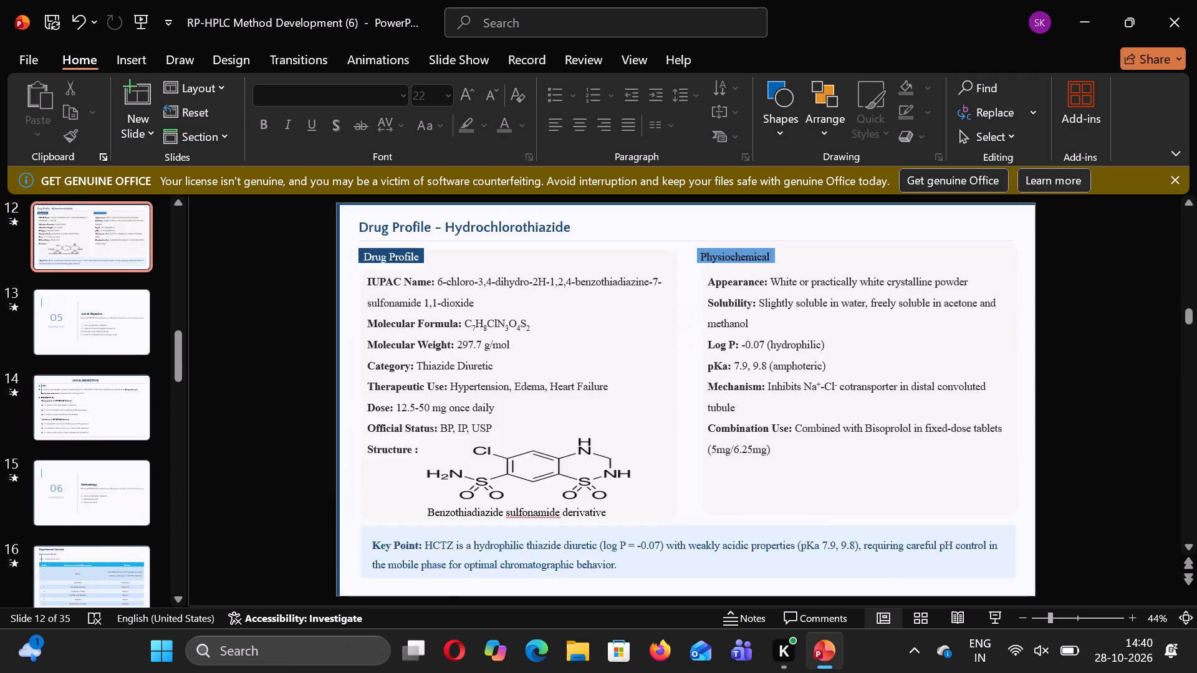
scroll(892, 563, "up", 1)
scroll(830, 565, "up", 1)
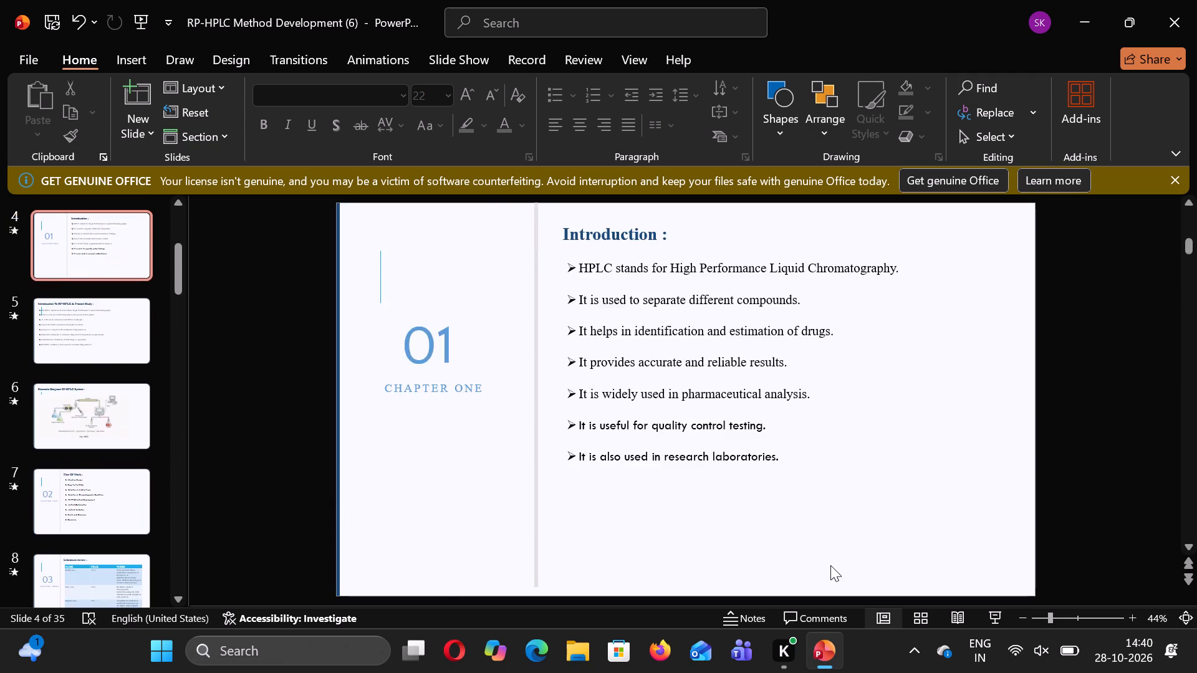
scroll(830, 565, "up", 1)
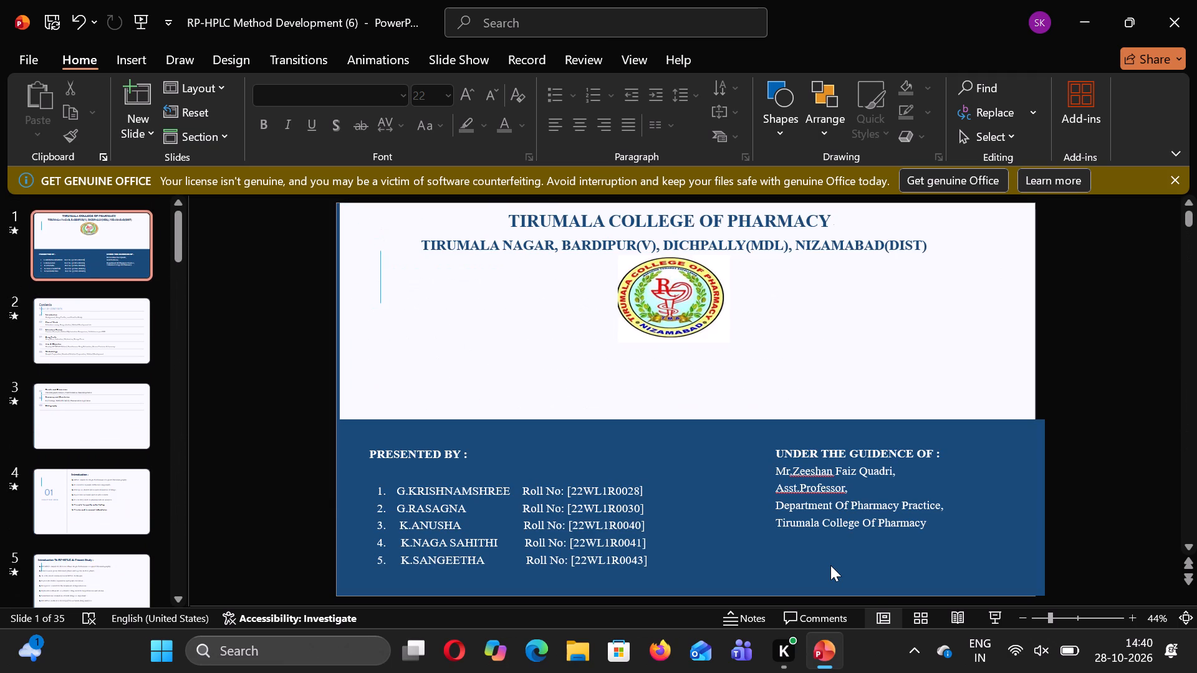
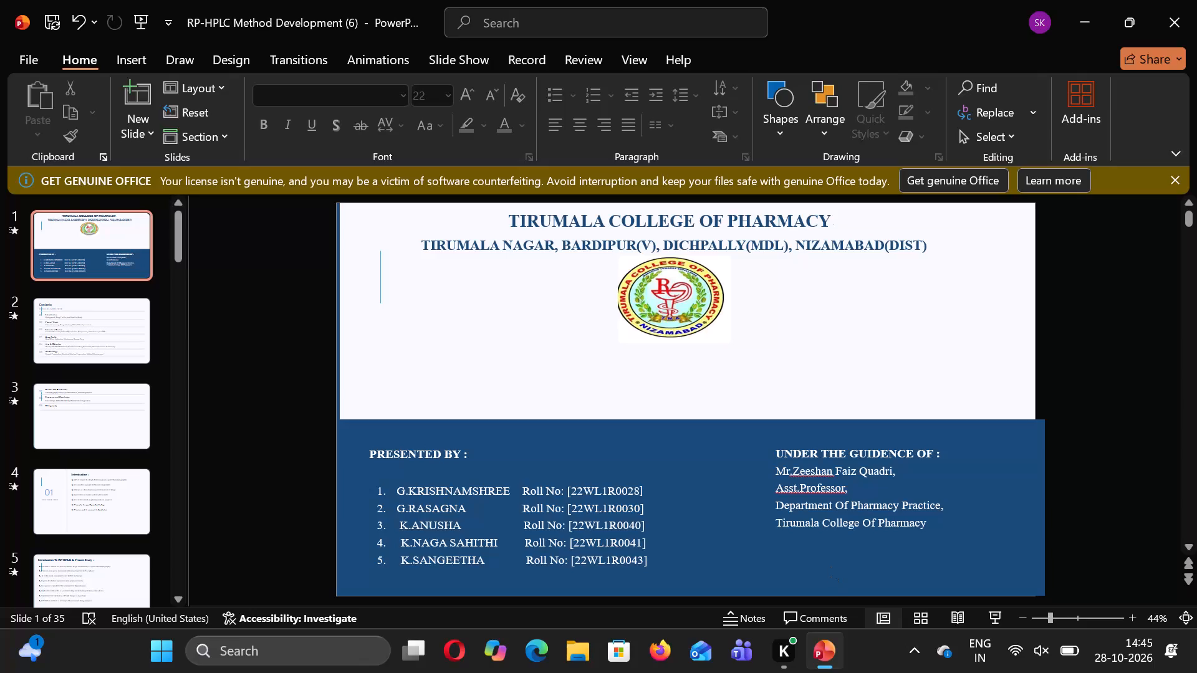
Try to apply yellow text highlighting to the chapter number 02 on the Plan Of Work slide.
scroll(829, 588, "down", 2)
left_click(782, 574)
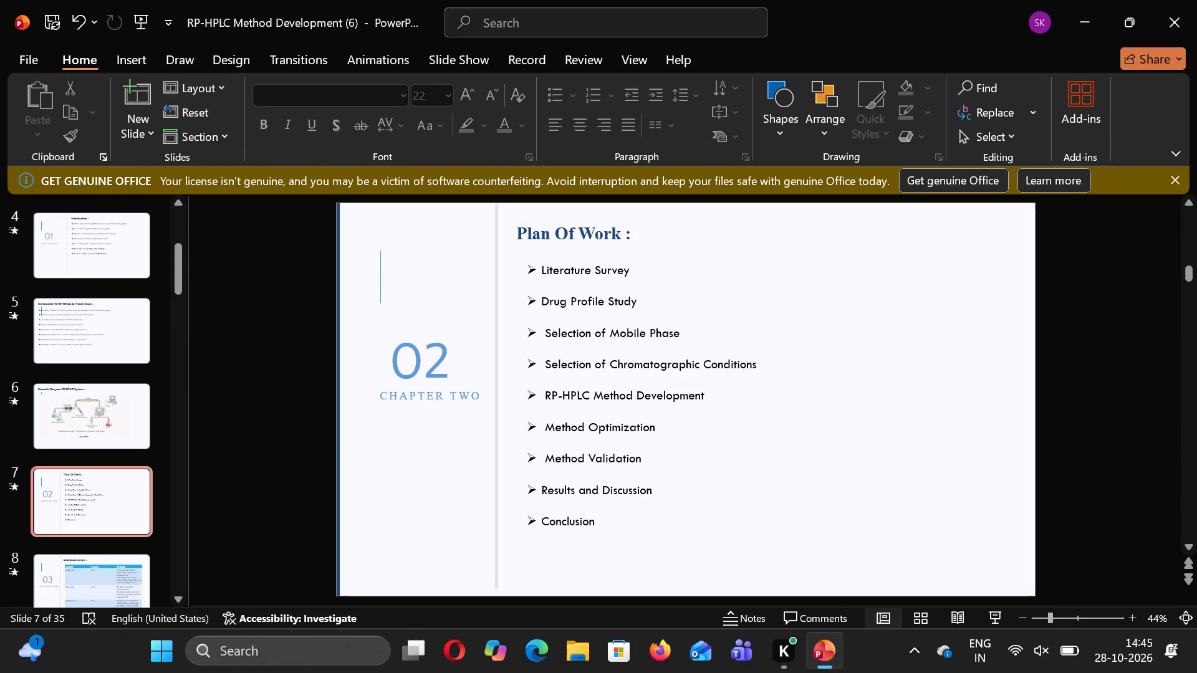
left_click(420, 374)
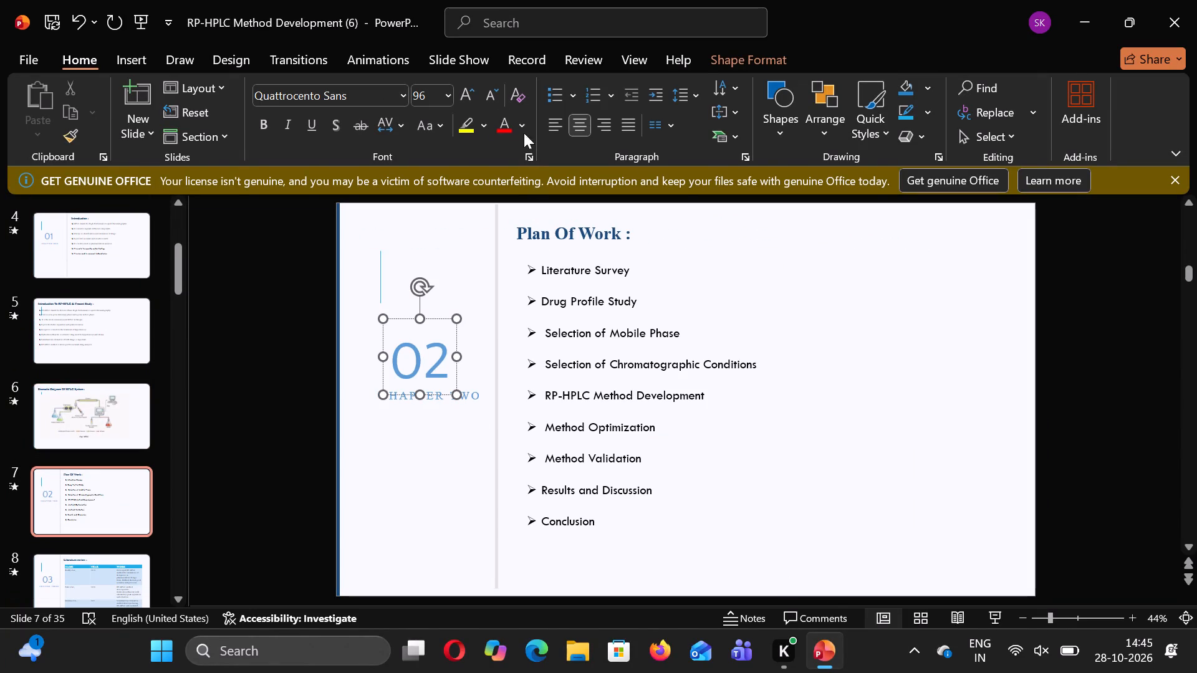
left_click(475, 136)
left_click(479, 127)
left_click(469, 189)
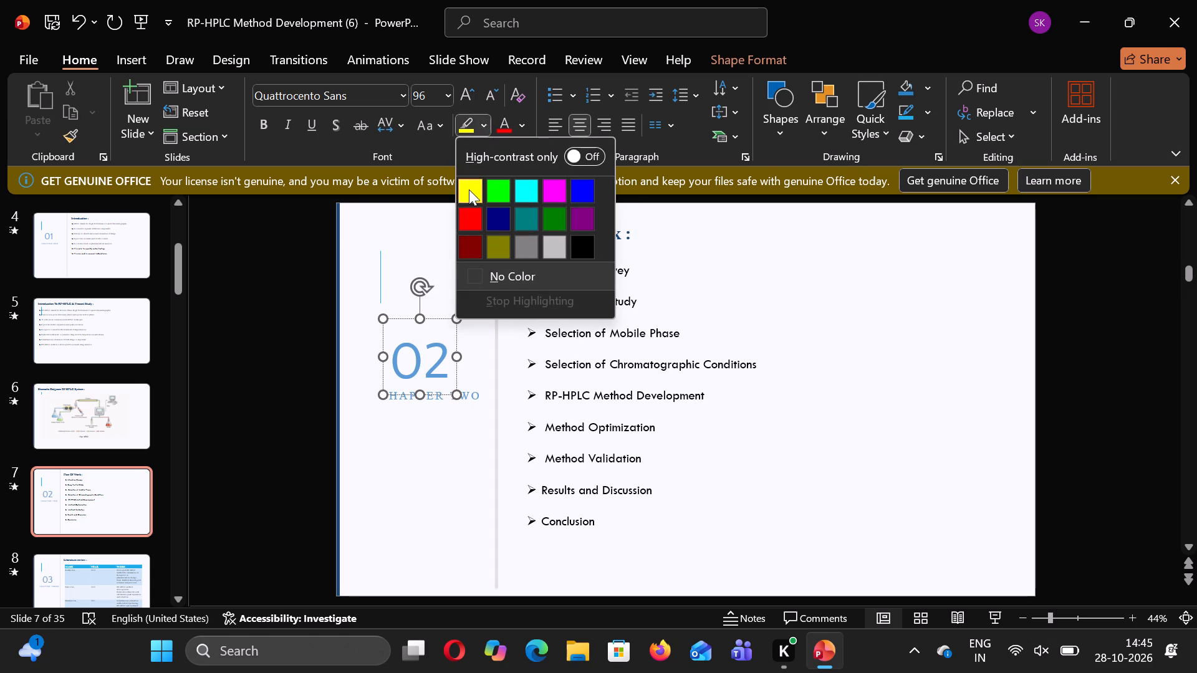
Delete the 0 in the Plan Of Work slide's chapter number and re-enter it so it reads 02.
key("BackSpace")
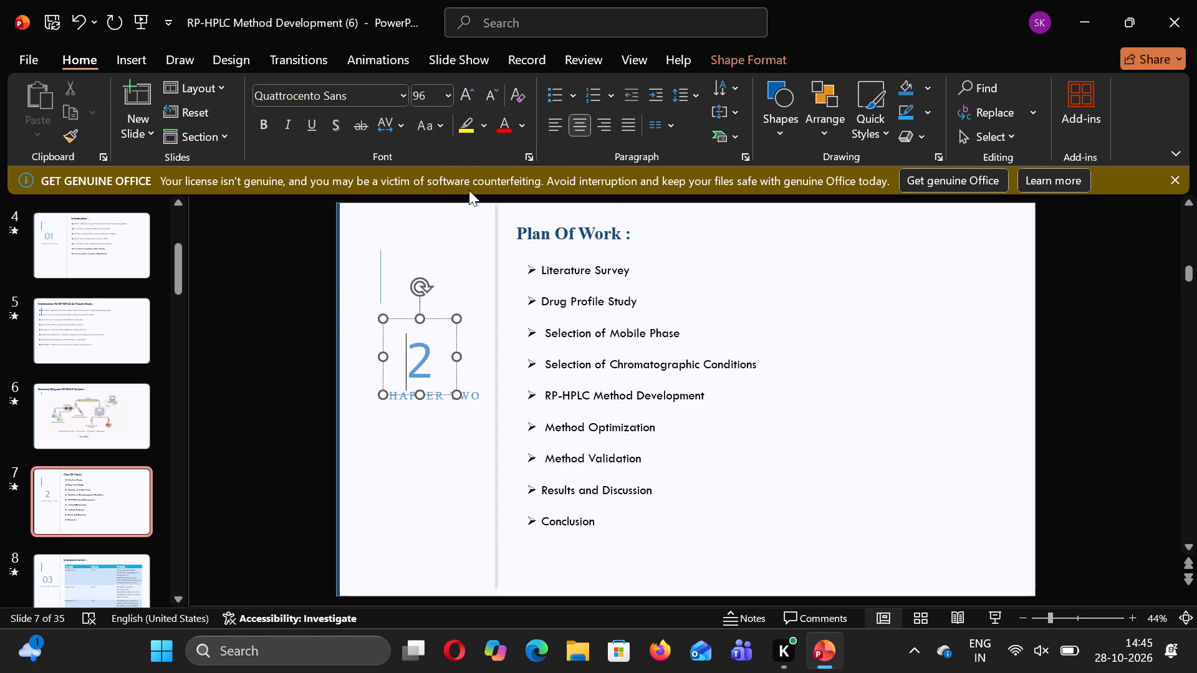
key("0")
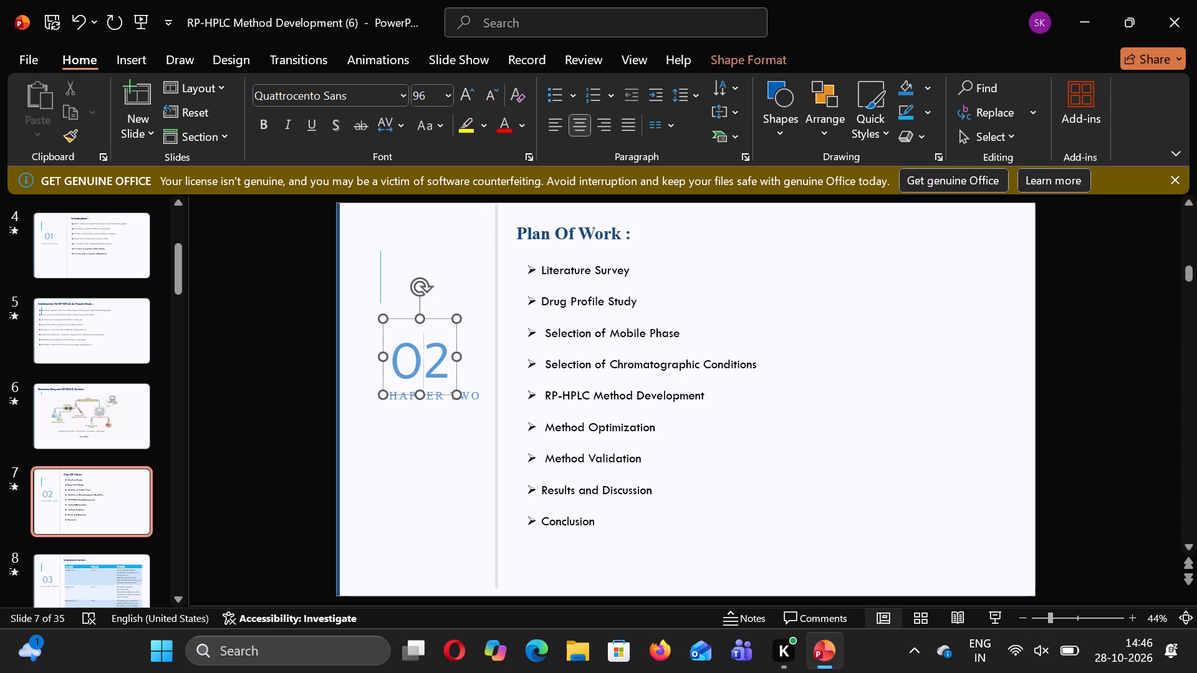
Retype the chapter four slide heading as "Drug profile", keeping the colon after it.
scroll(579, 324, "down", 1)
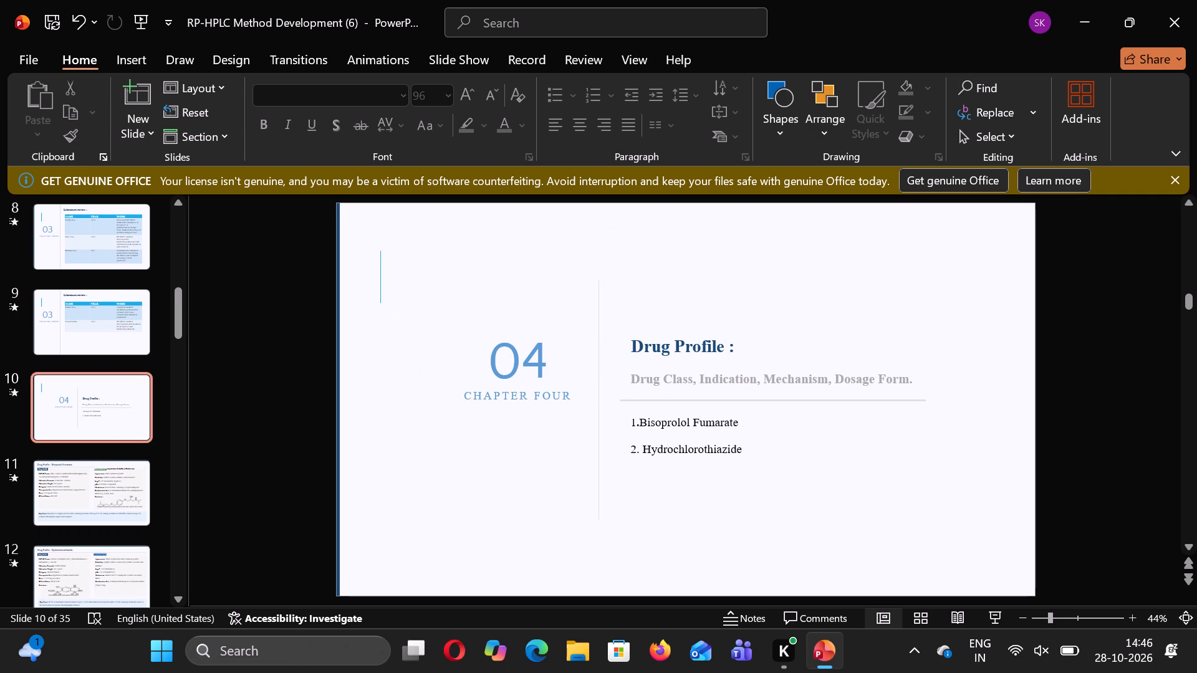
left_click(724, 347)
key("BackSpace")
key("BackSpace")
key("BackSpace")
key("BackSpace")
key("BackSpace")
key("BackSpace")
key("BackSpace")
key("BackSpace")
key("BackSpace")
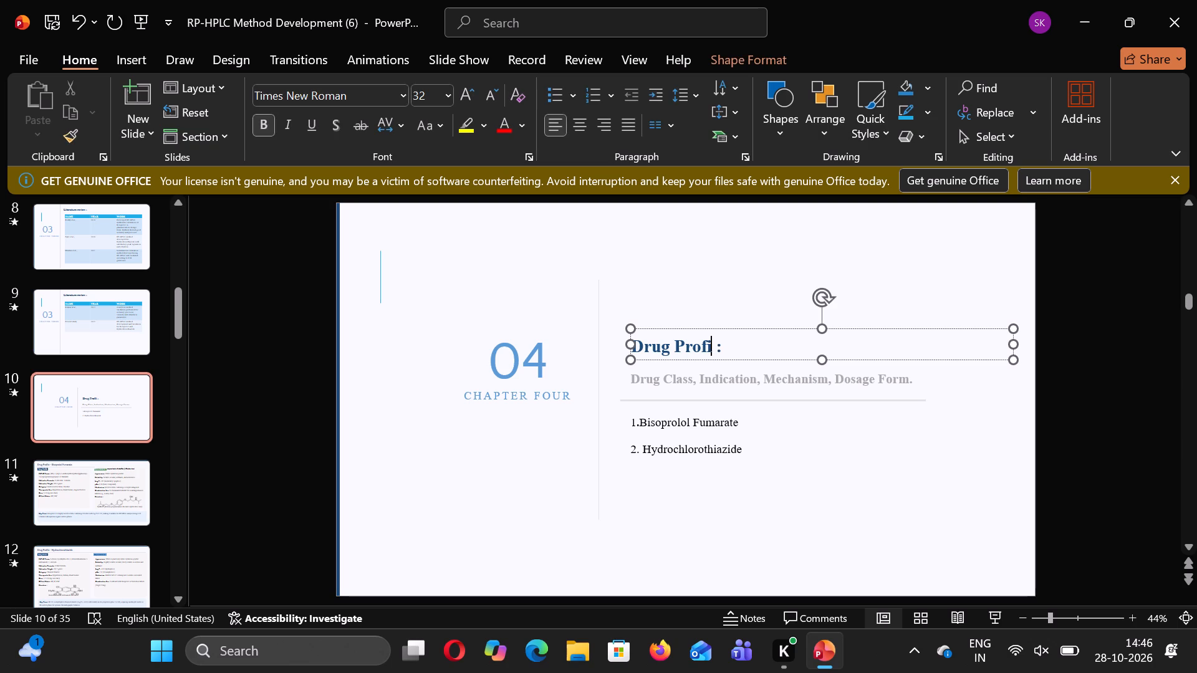
key("BackSpace")
key("BackSpace")
key("BackSpace")
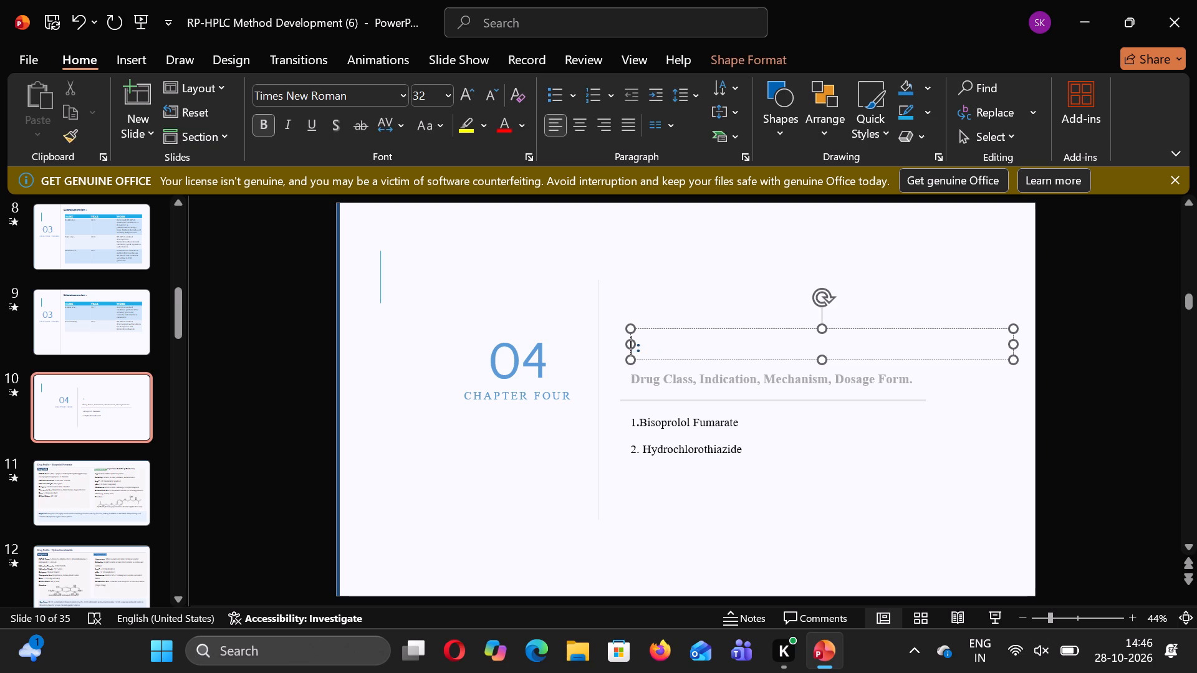
key("d")
type("ru")
type("g p")
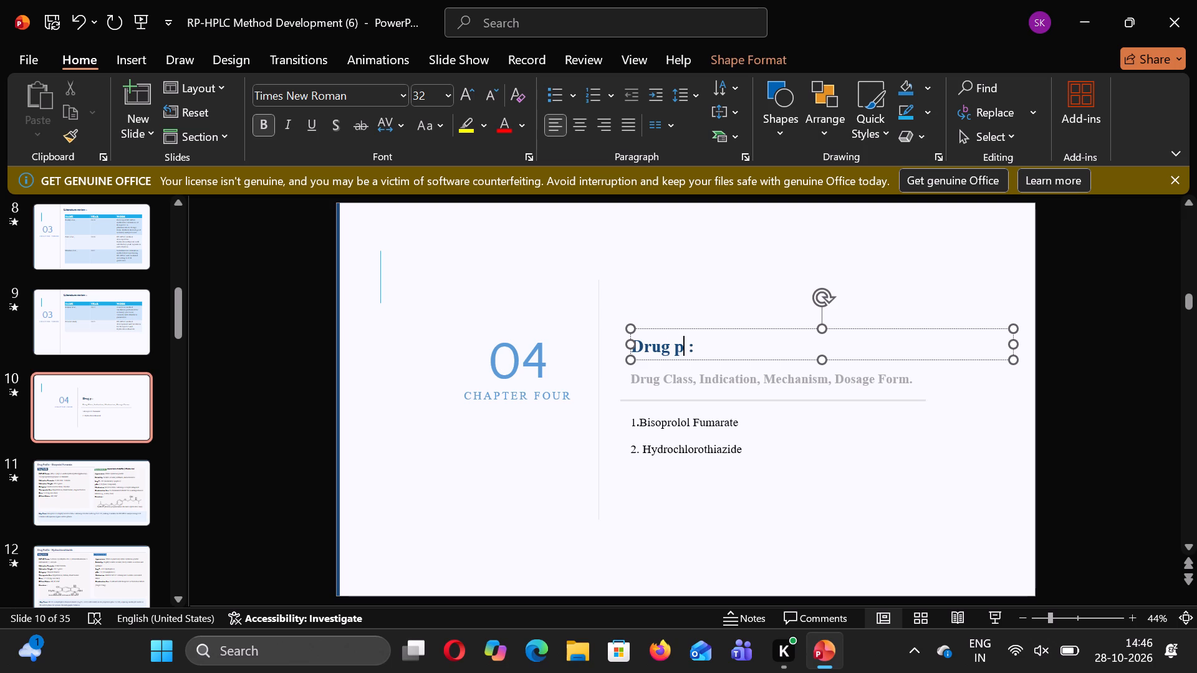
type("rofile")
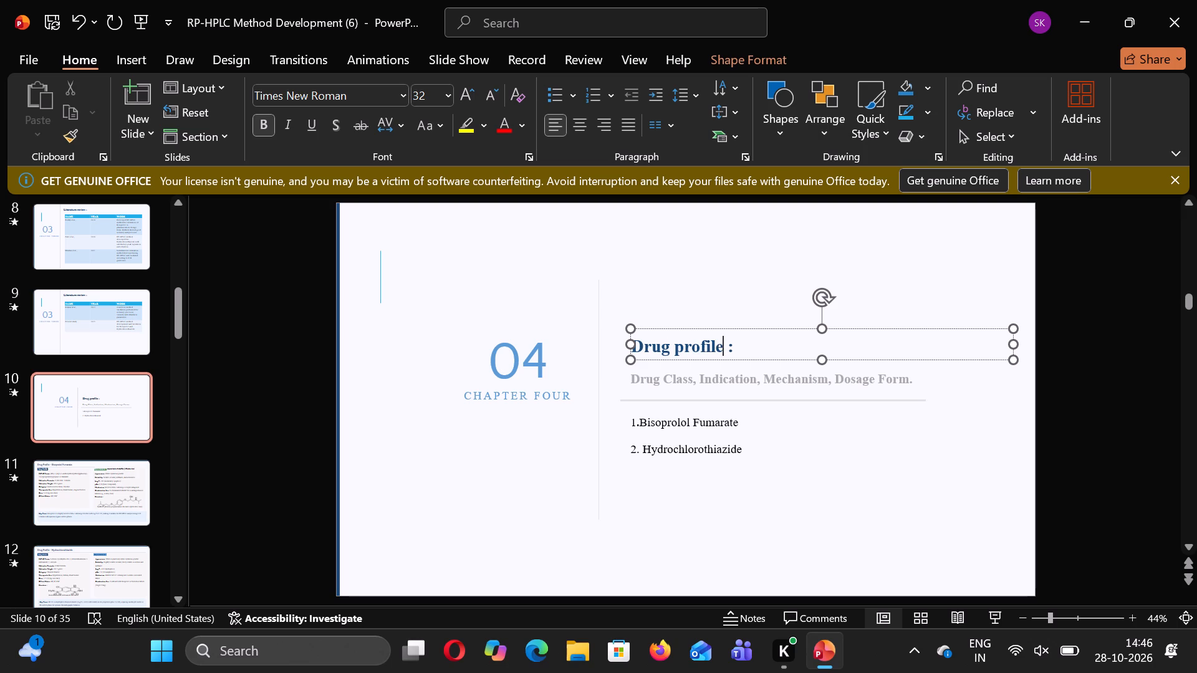
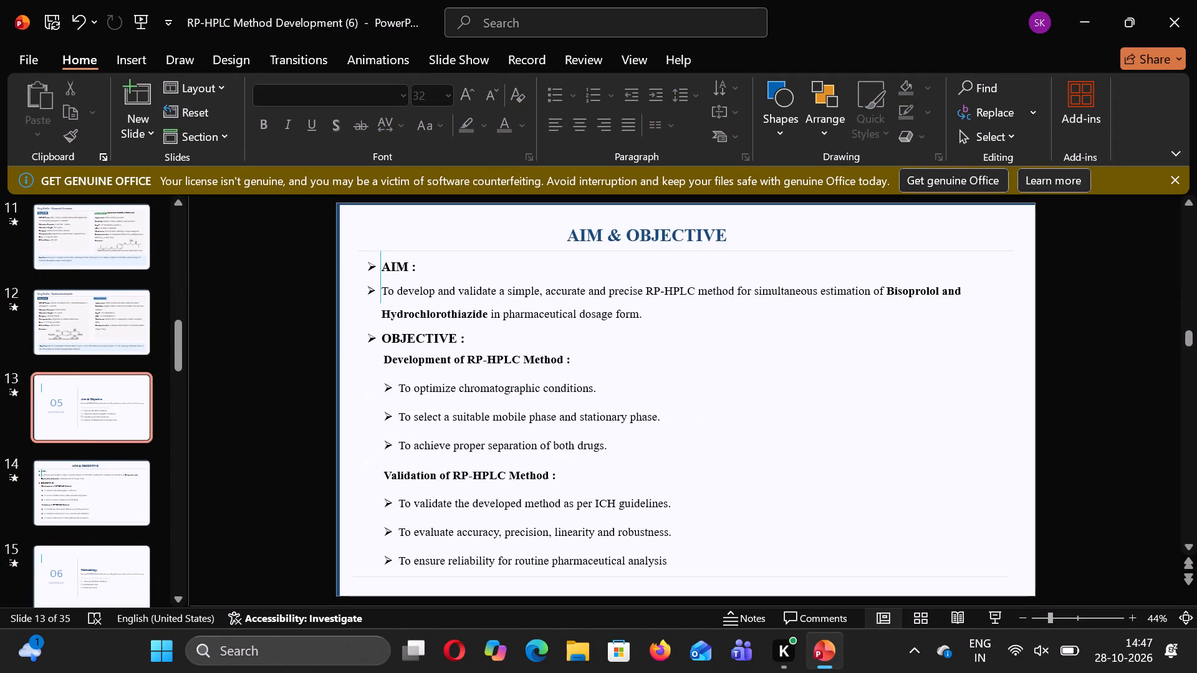
Add "to fevelop and validate a simple accuratre r hplc" after "AIM :" on the Aim & Objective slide.
left_click(457, 254)
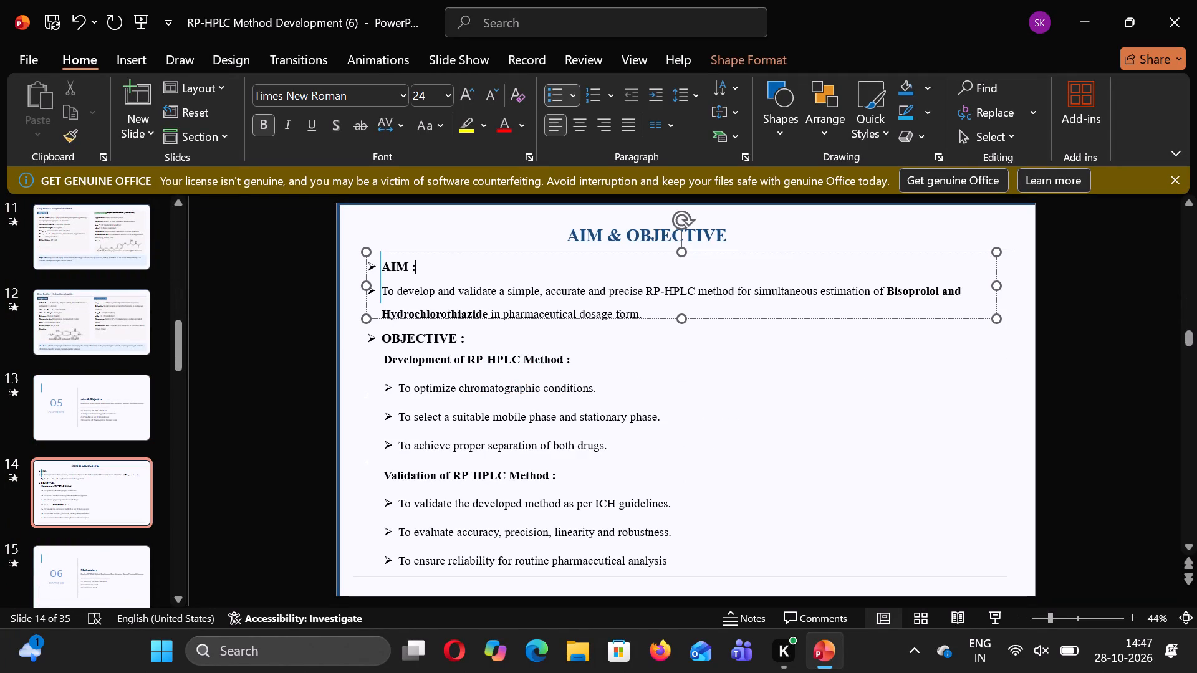
key("space")
key("space")
key("space")
key("space")
key("BackSpace")
key("BackSpace")
key("BackSpace")
type("to")
key("space")
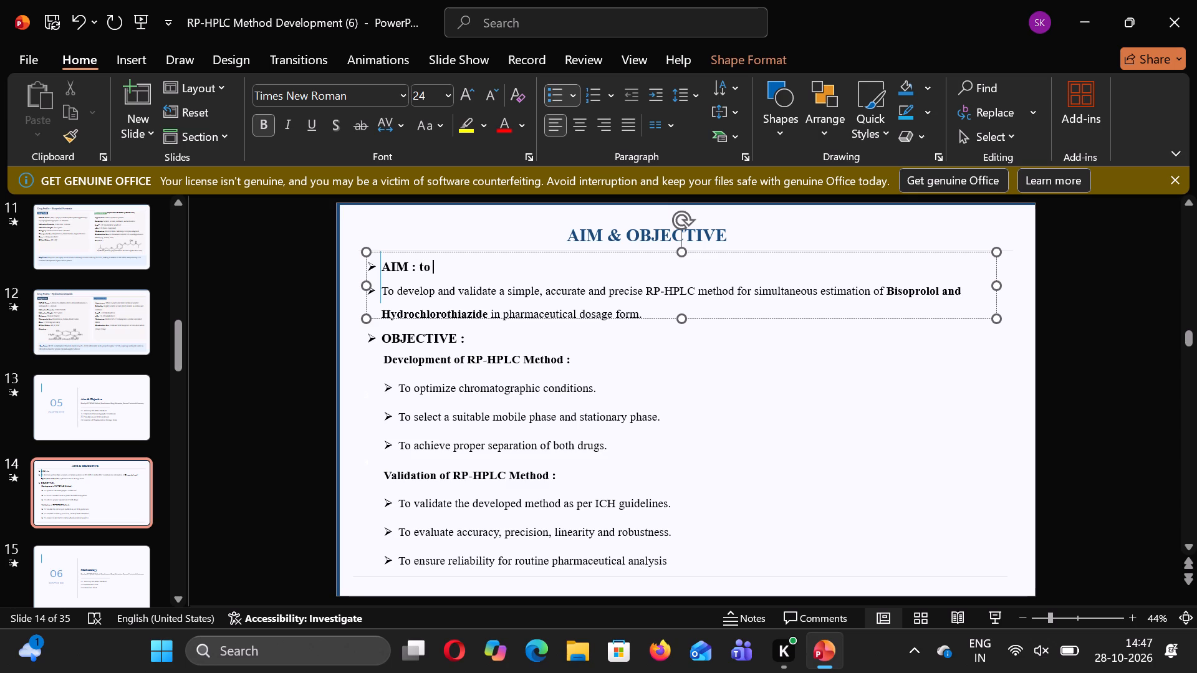
type("fevelop")
key("space")
type("and v")
type("alidate a simple accuratre")
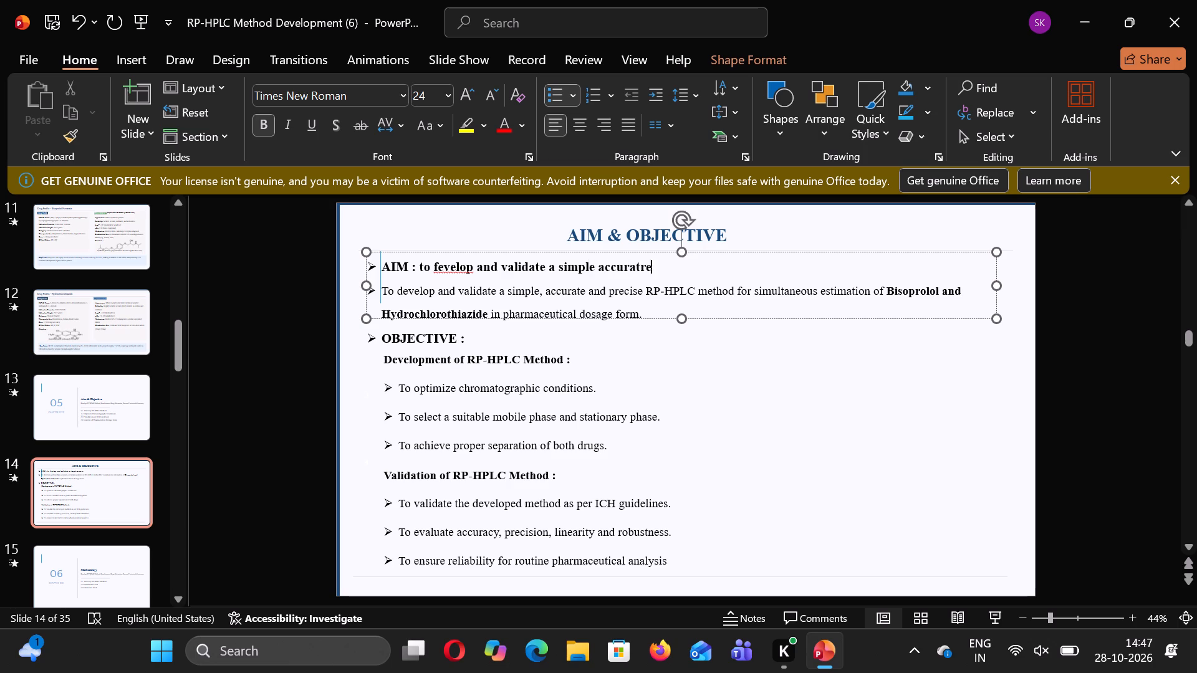
key("space")
type("r hplc")
key("space")
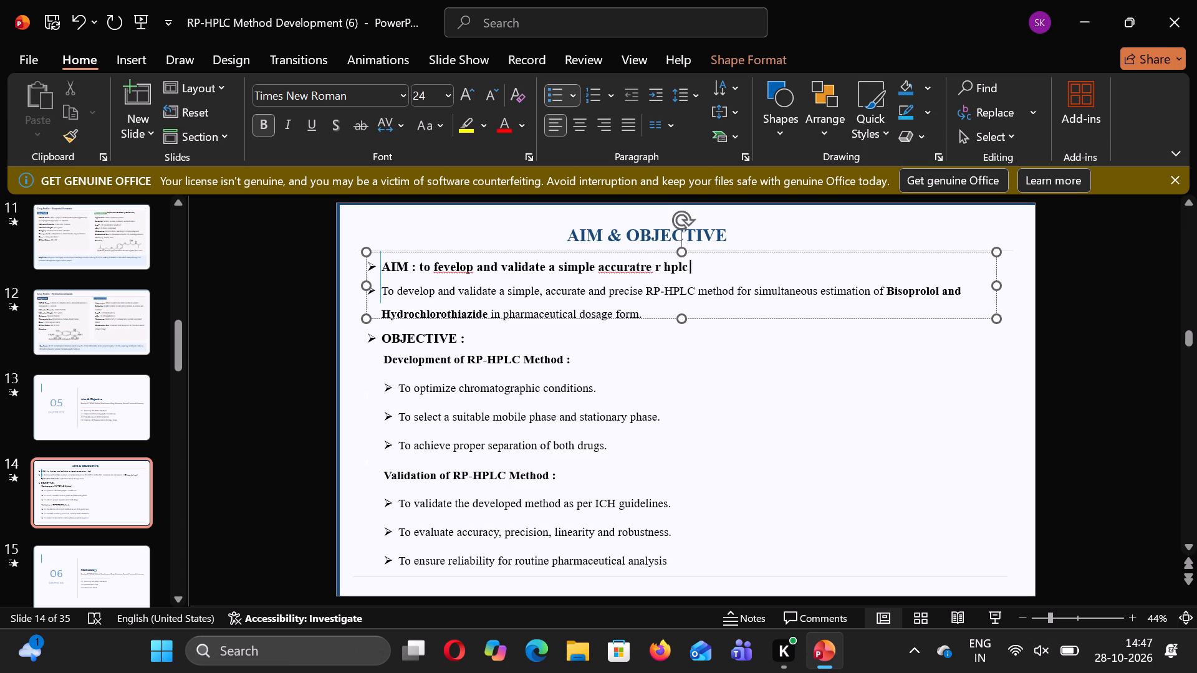
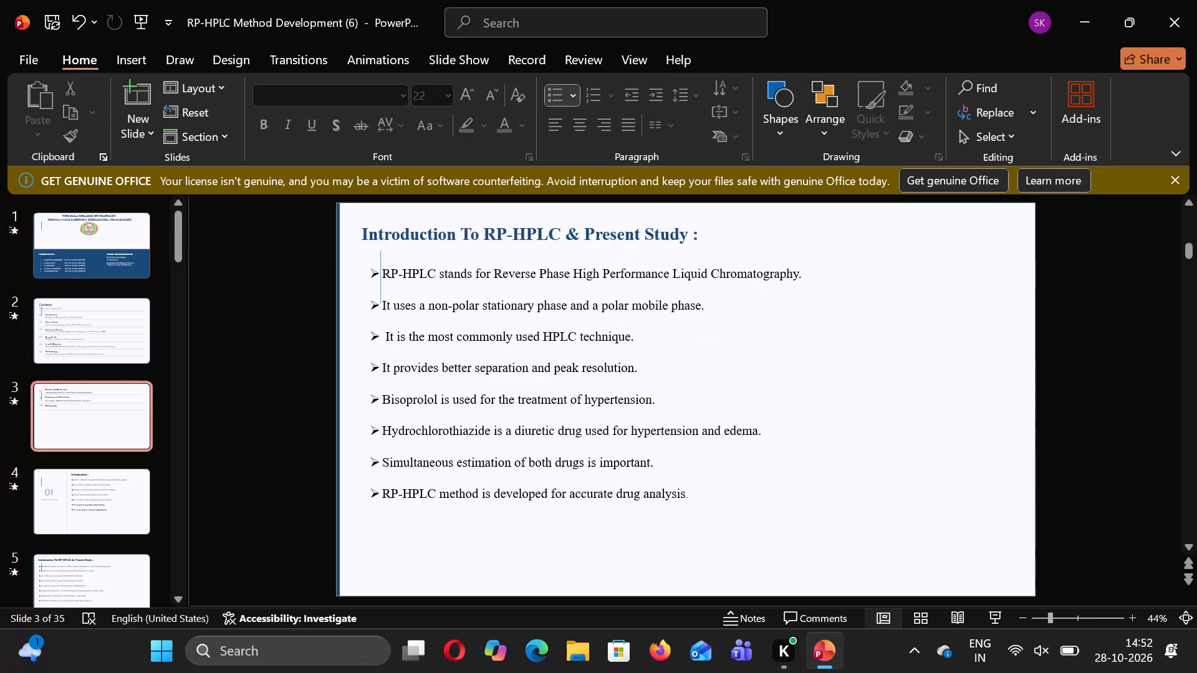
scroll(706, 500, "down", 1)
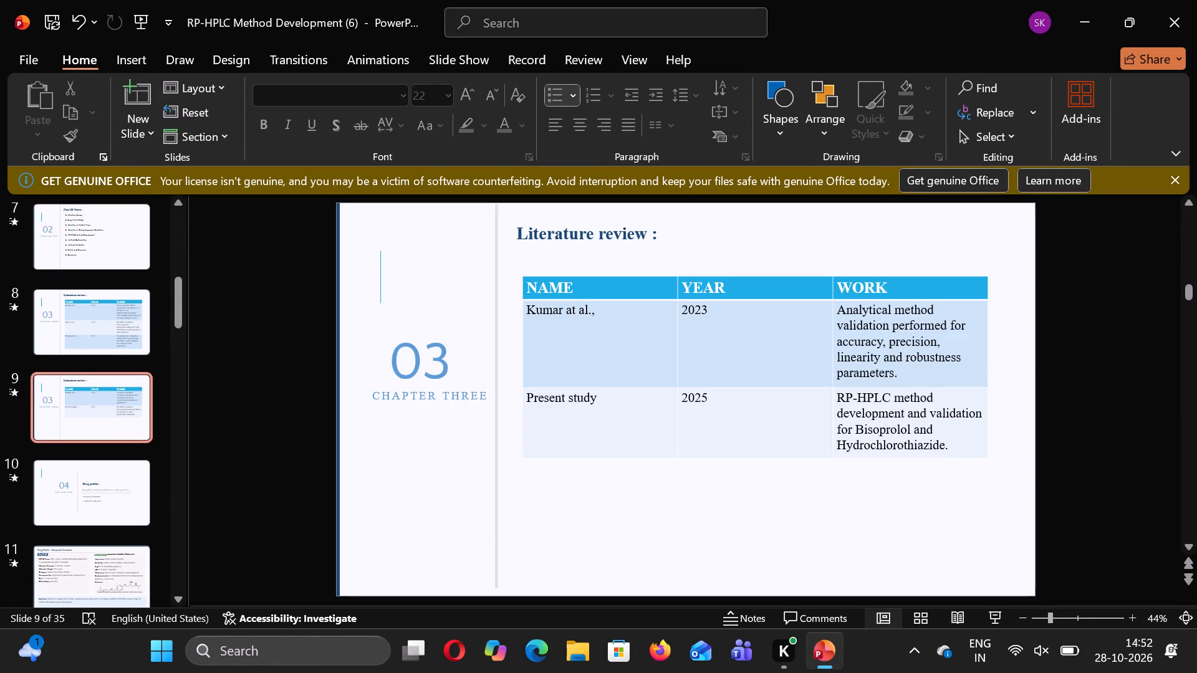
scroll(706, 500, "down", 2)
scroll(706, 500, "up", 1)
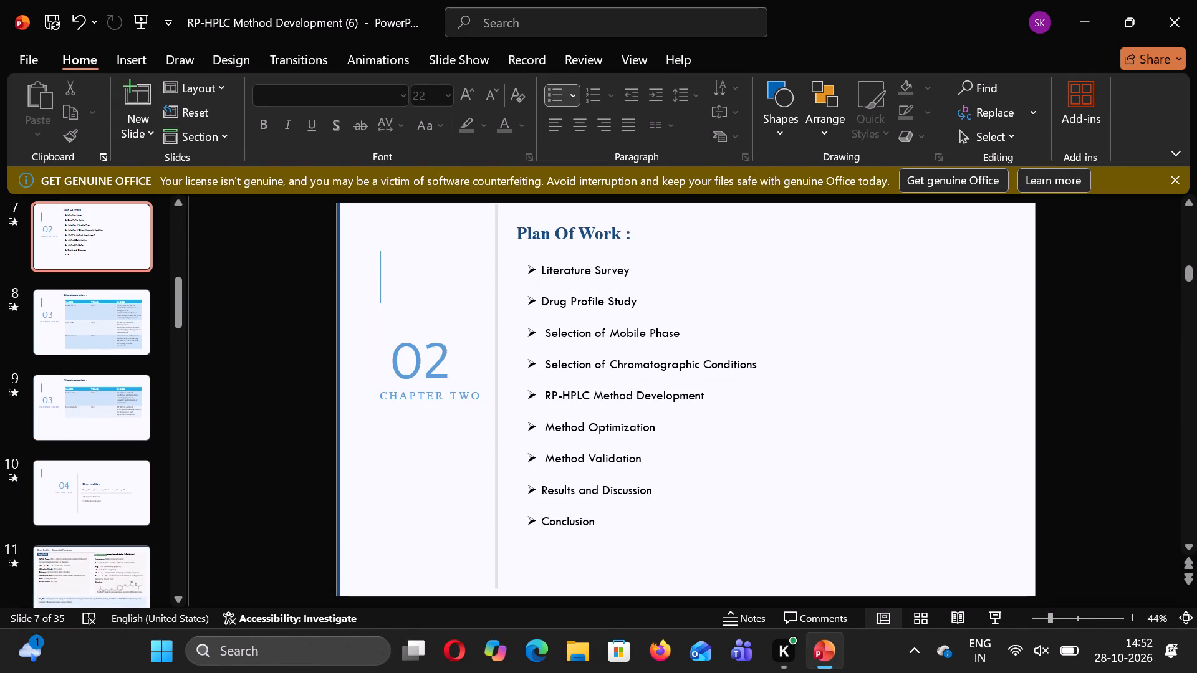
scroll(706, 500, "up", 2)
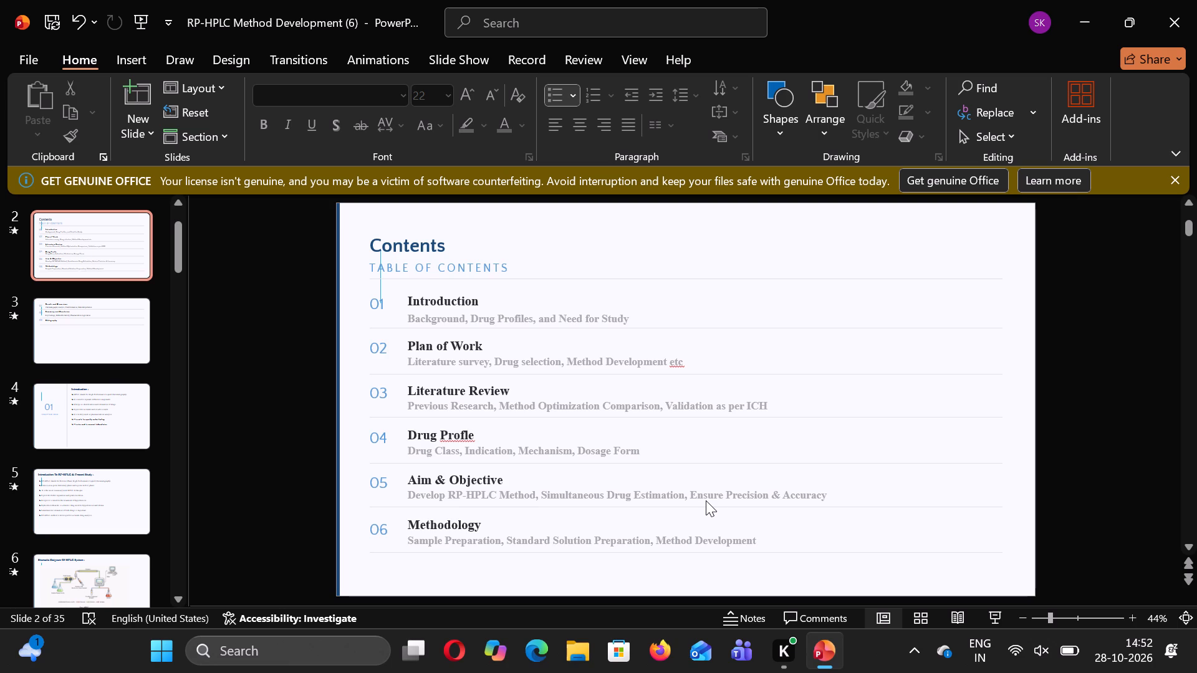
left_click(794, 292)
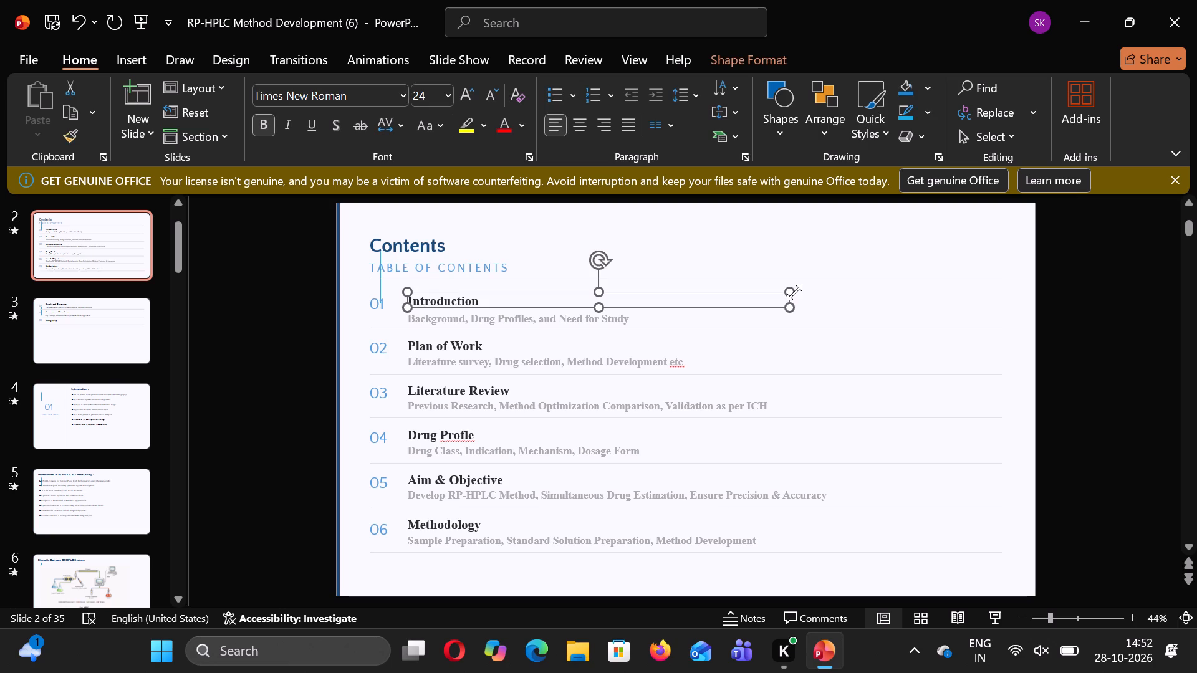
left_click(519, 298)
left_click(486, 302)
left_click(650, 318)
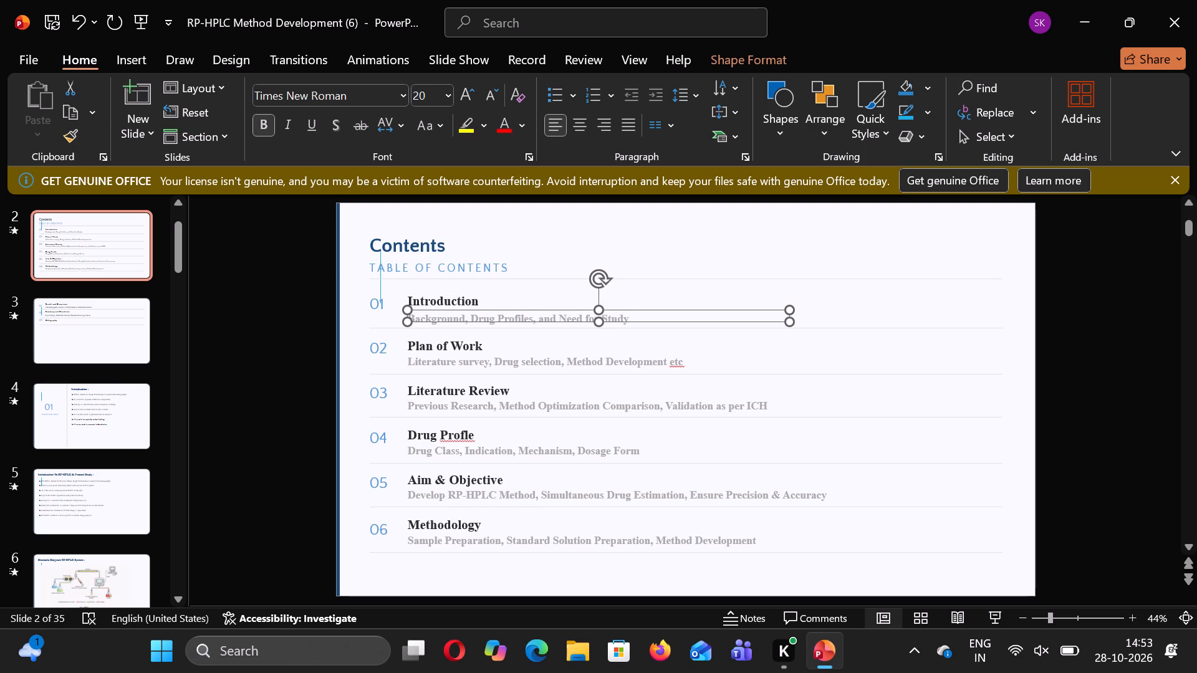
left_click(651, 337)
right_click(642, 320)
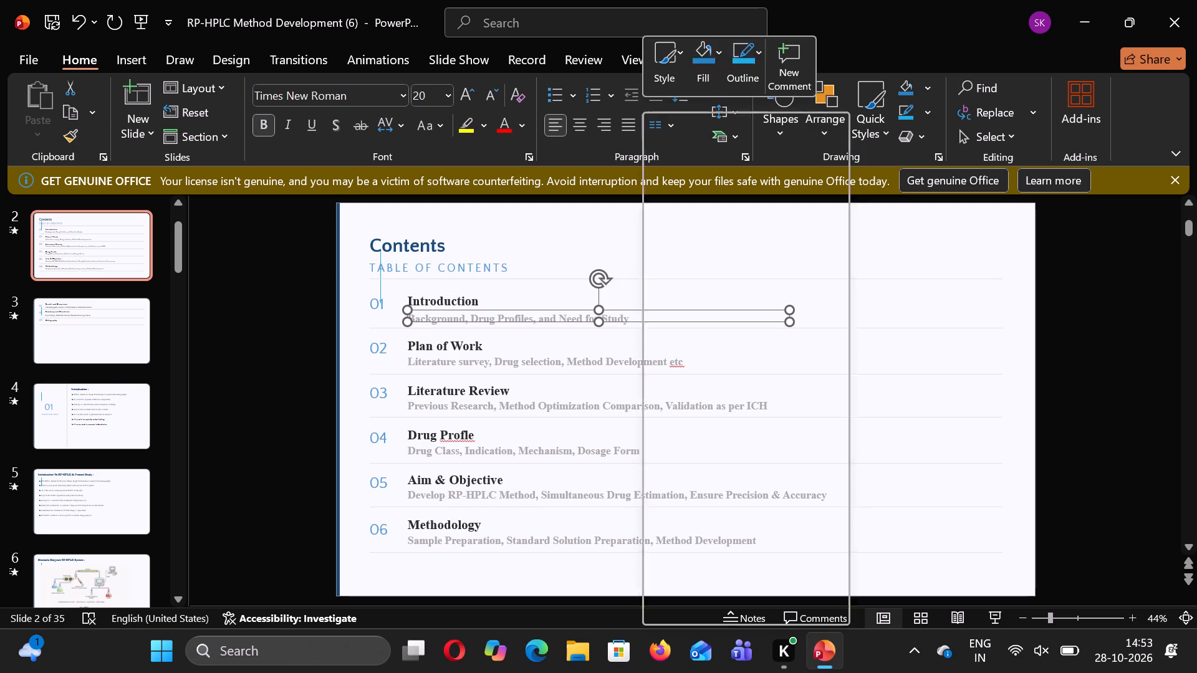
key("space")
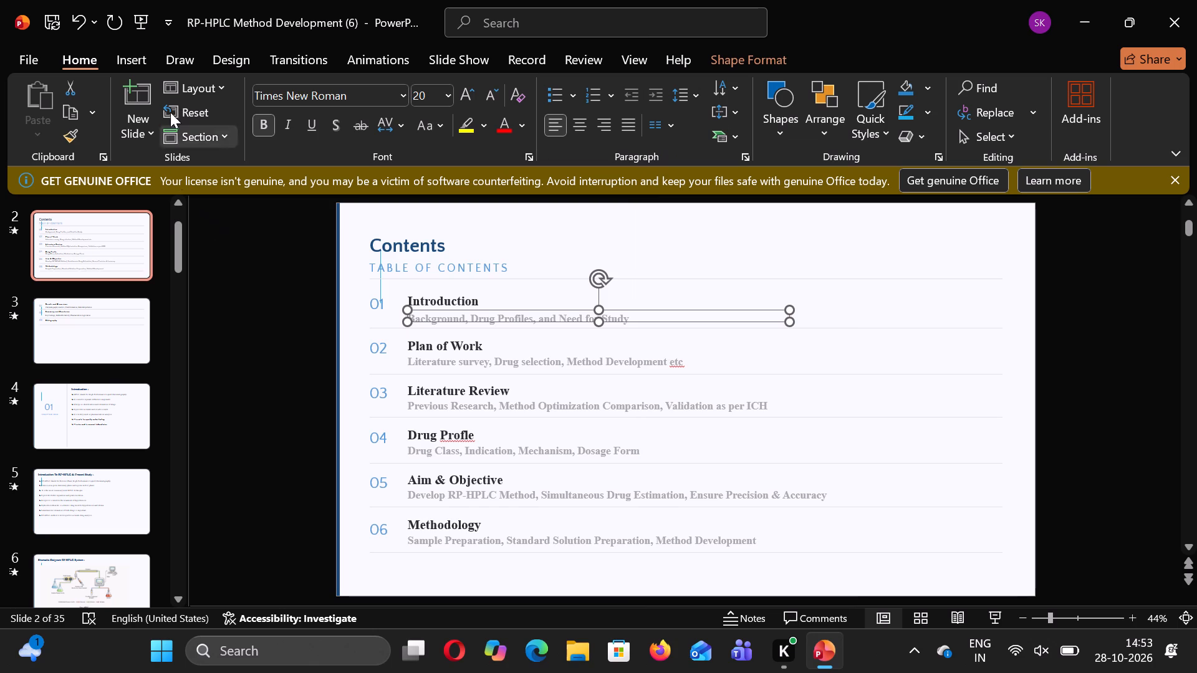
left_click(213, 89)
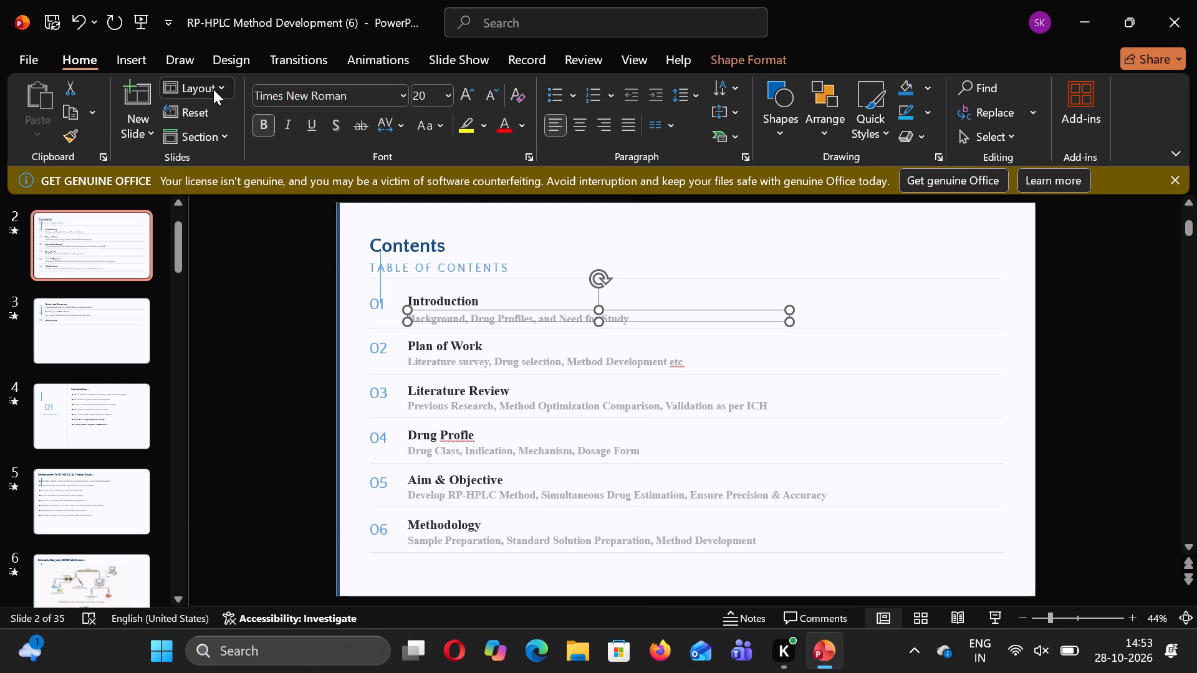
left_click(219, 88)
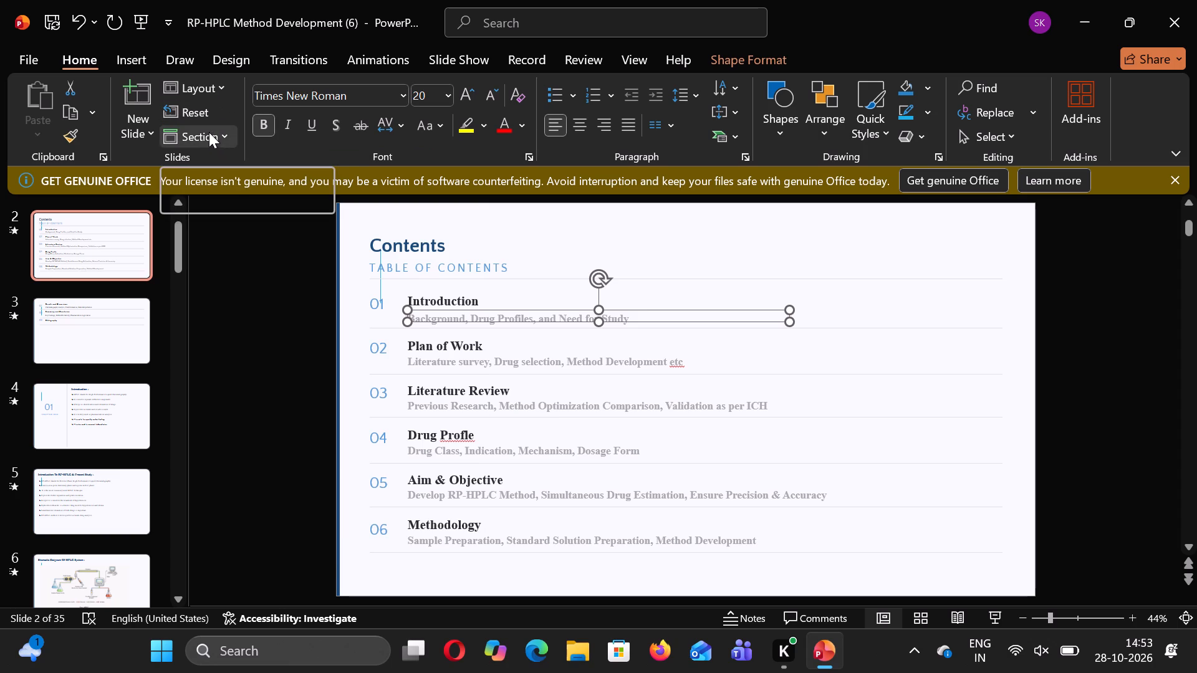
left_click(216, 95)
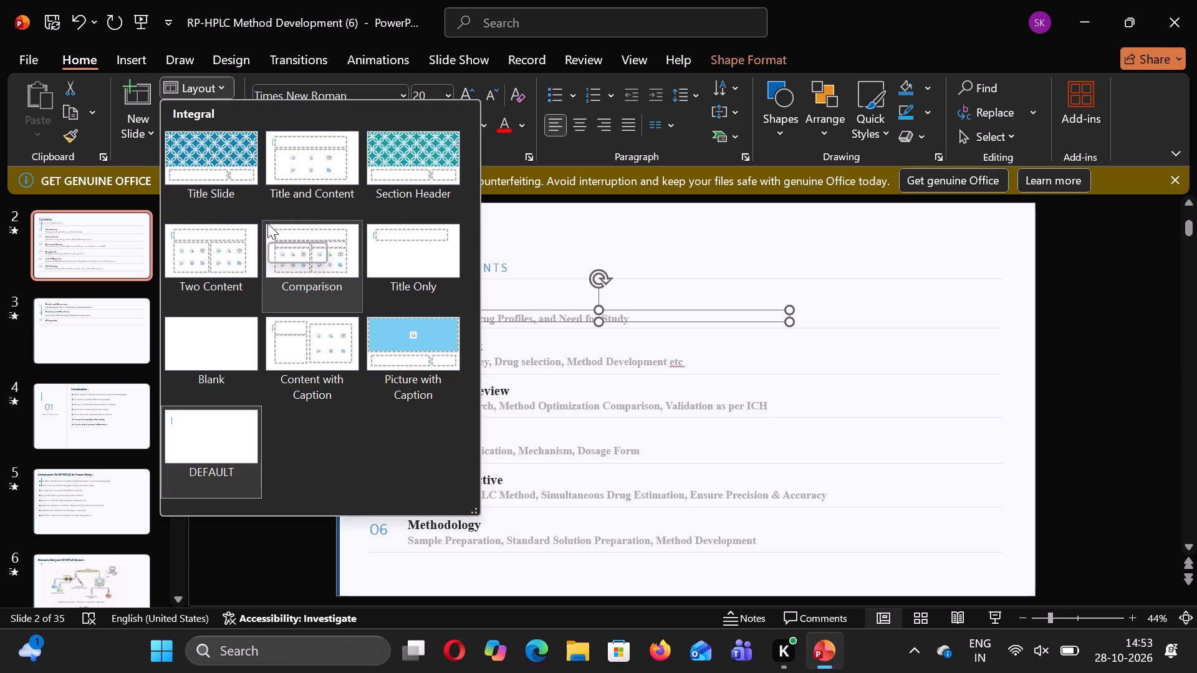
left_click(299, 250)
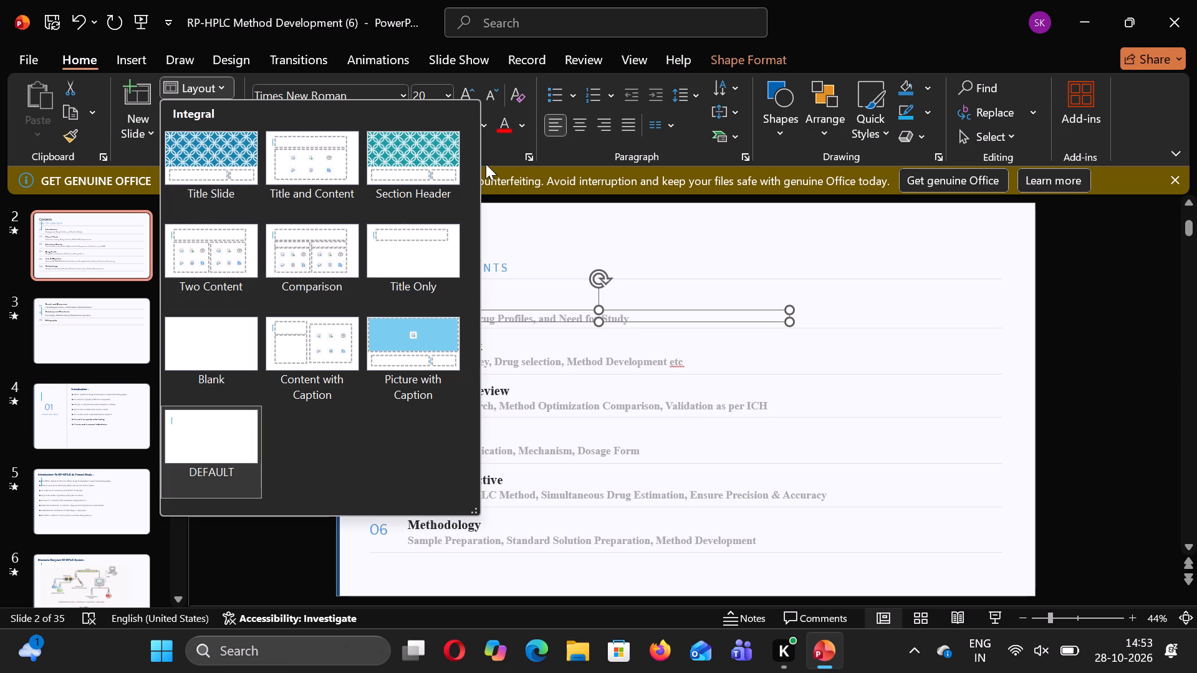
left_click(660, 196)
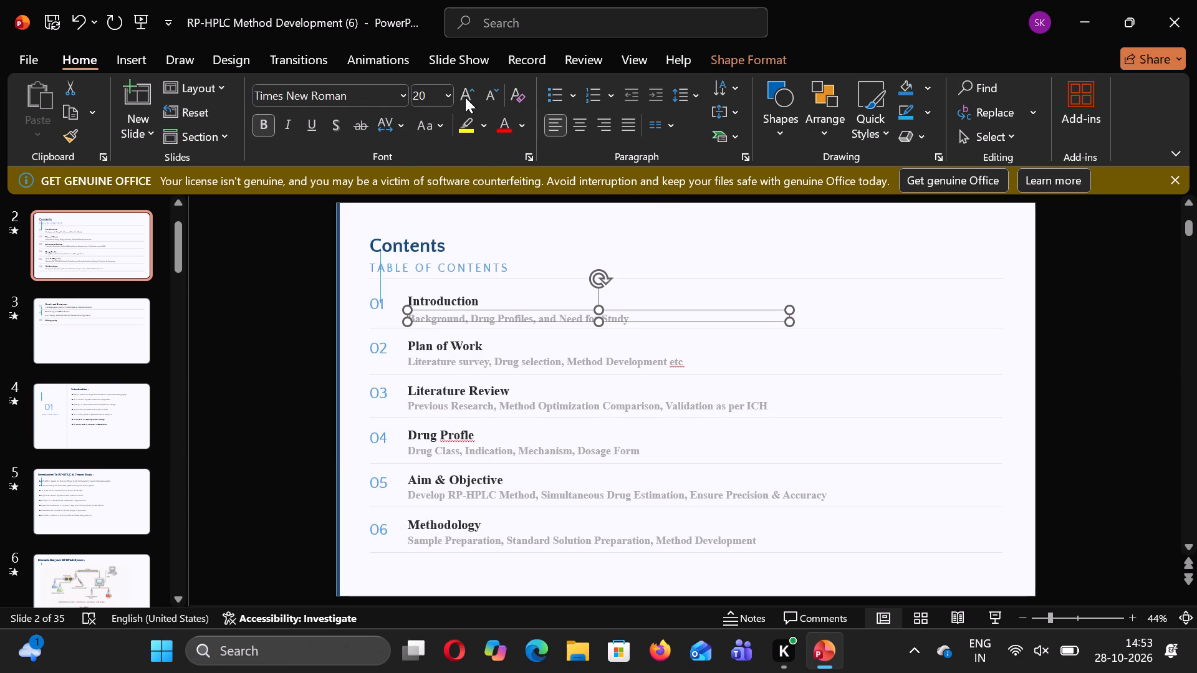
Enlarge the description under Introduction on the Contents slide to 24 pt and colour its text red.
left_click(468, 97)
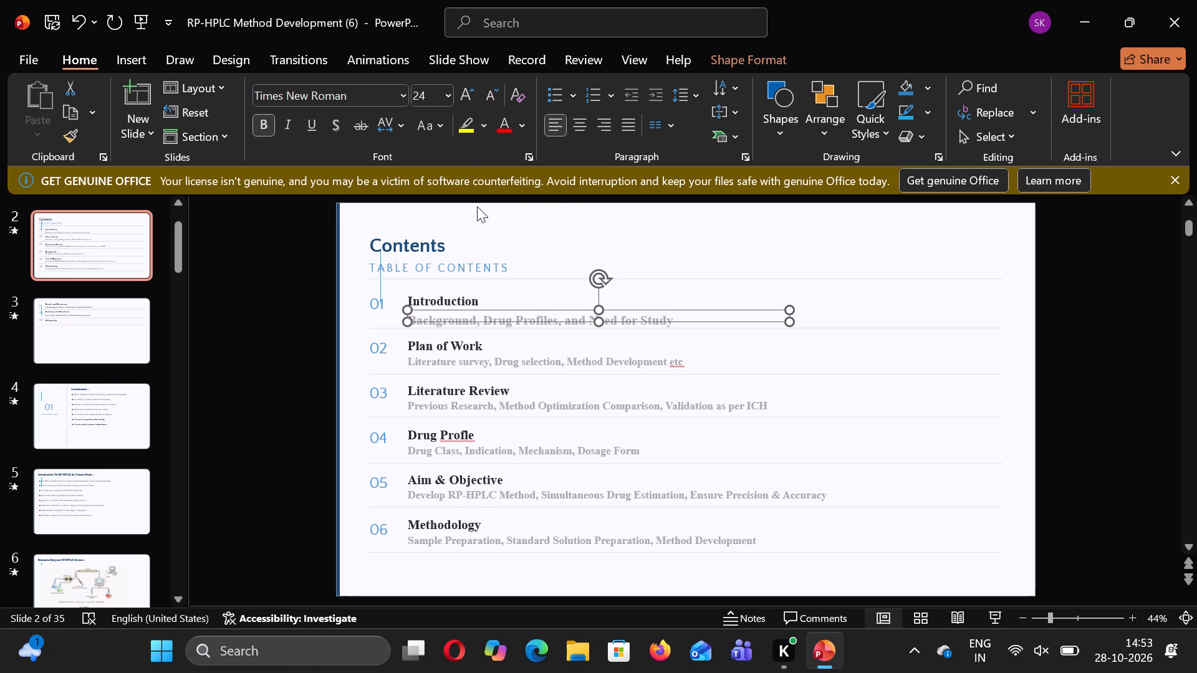
left_click(500, 121)
Colour the "Literature Review" and "Introduction" headings on the Contents slide red.
left_click(613, 384)
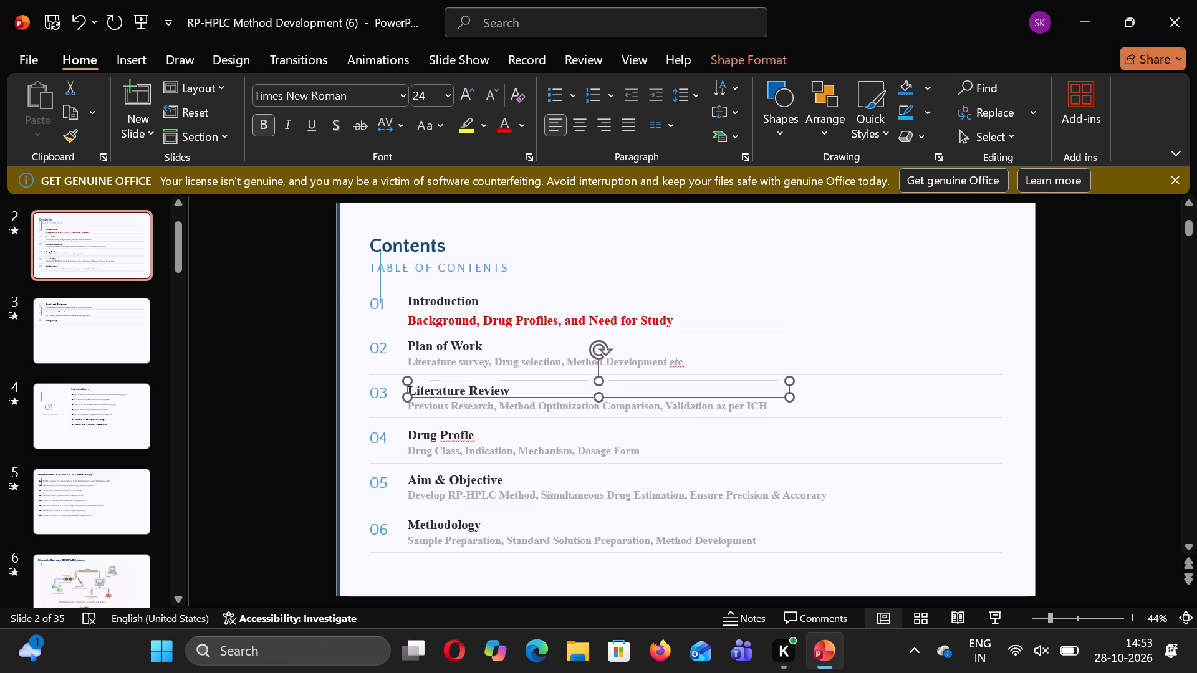
left_click(498, 120)
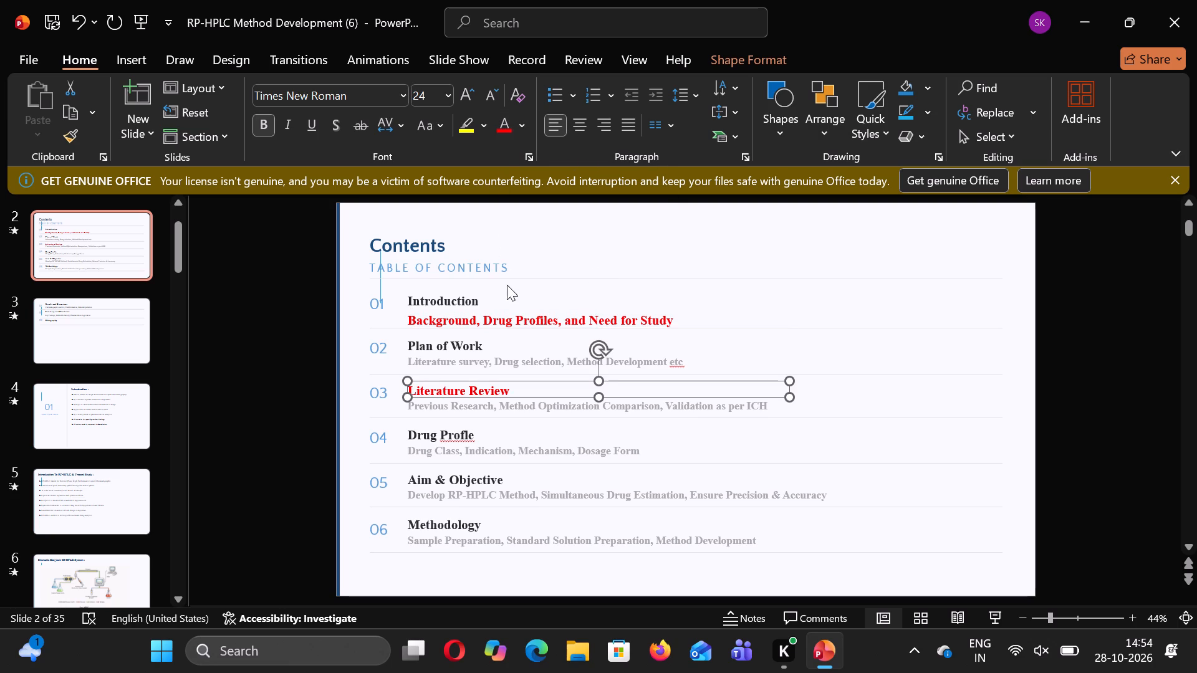
left_click(458, 299)
left_click(494, 122)
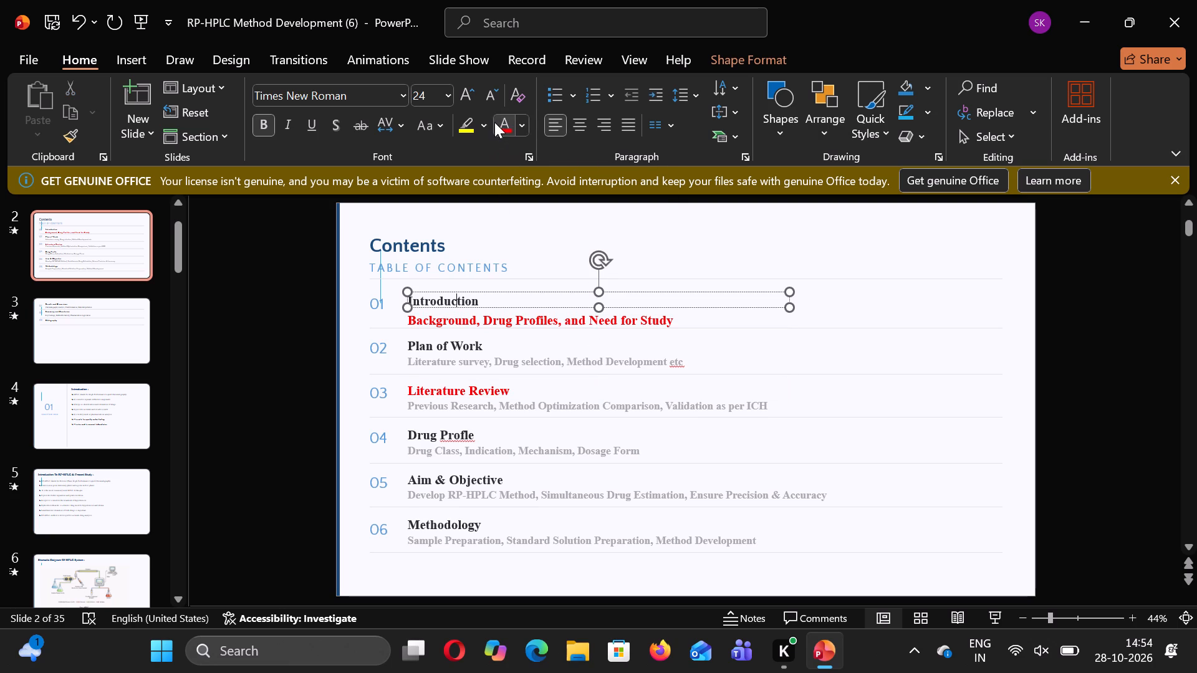
Colour every word of the "TABLE OF CONTENTS" subtitle on the Contents slide red.
left_click(467, 260)
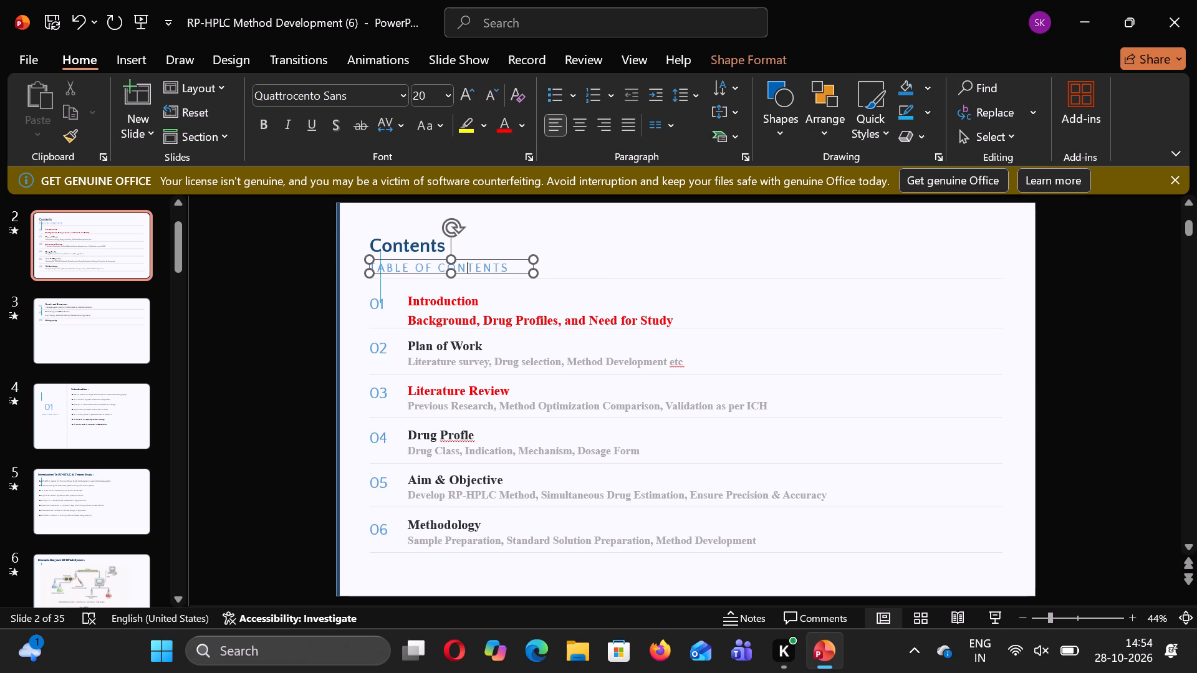
left_click(491, 115)
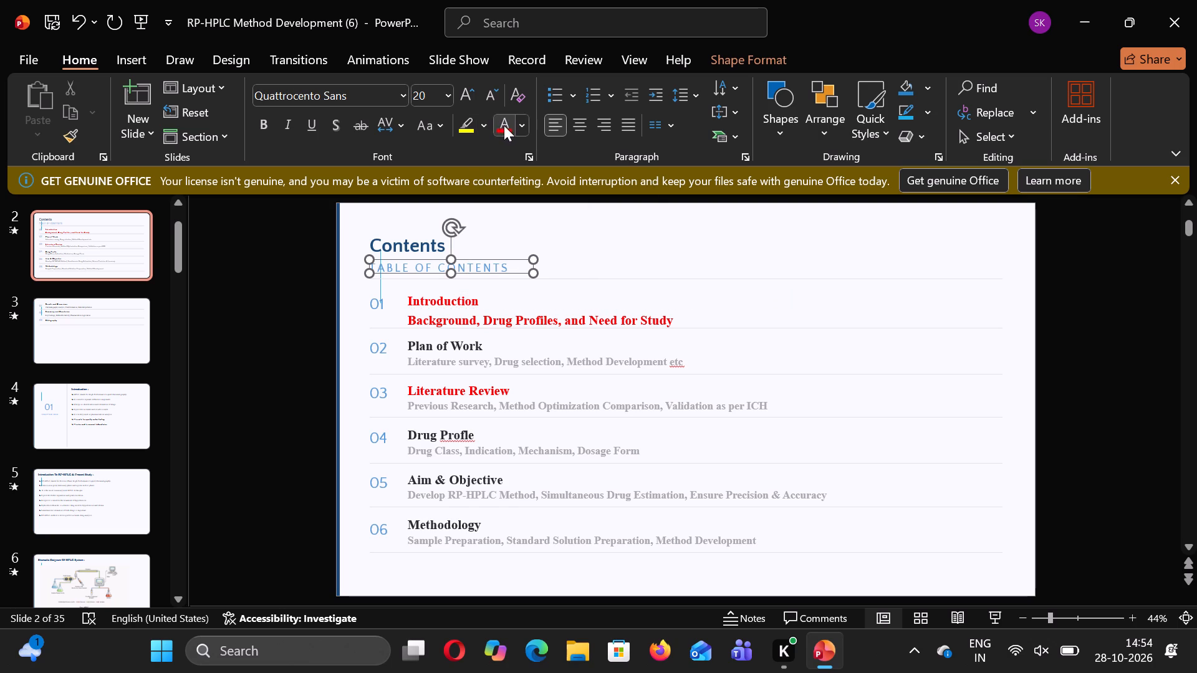
left_click(504, 116)
left_click(388, 265)
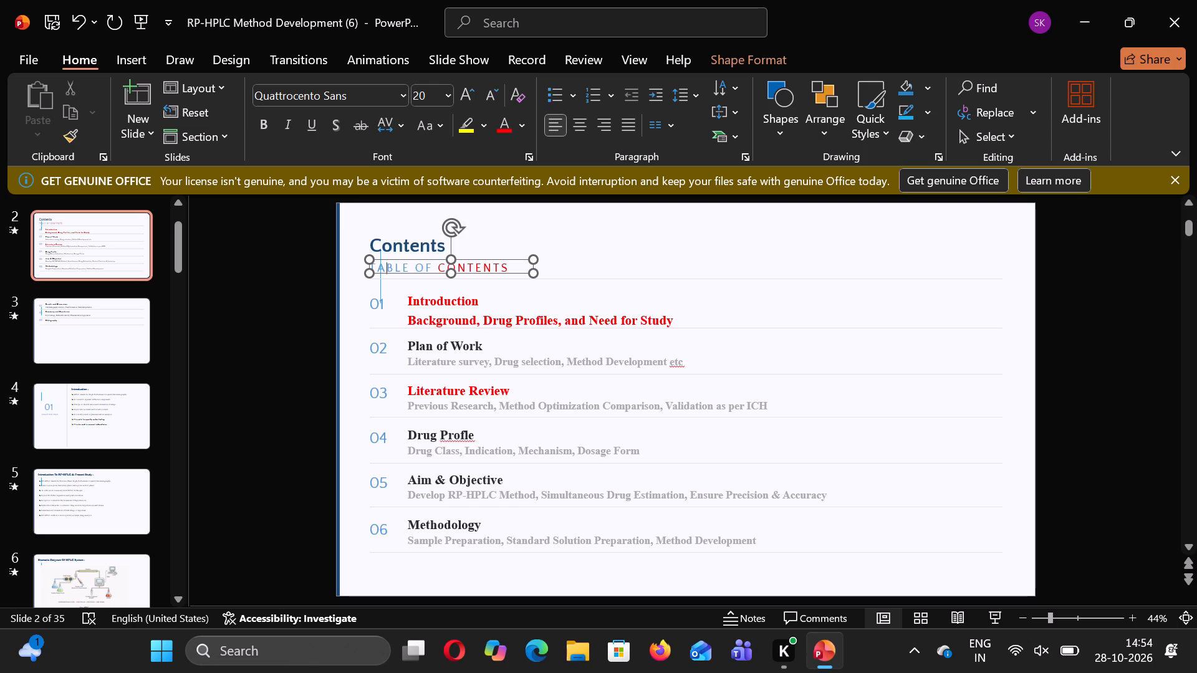
left_click(416, 278)
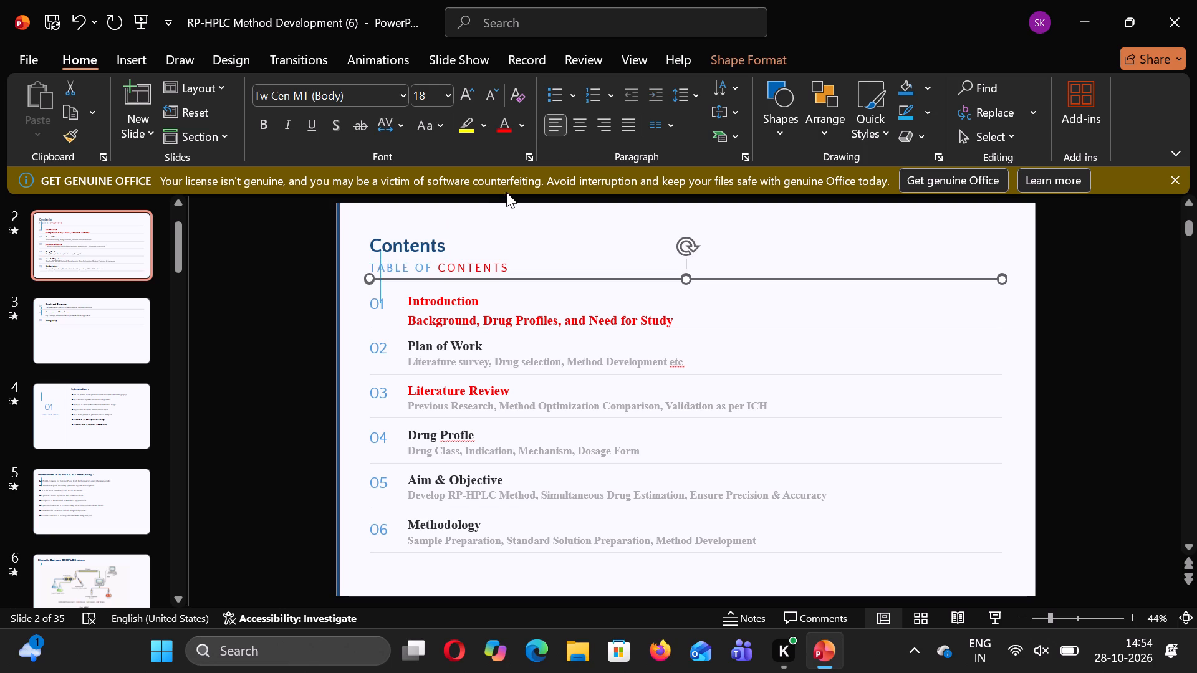
left_click(513, 130)
left_click(421, 265)
left_click(395, 265)
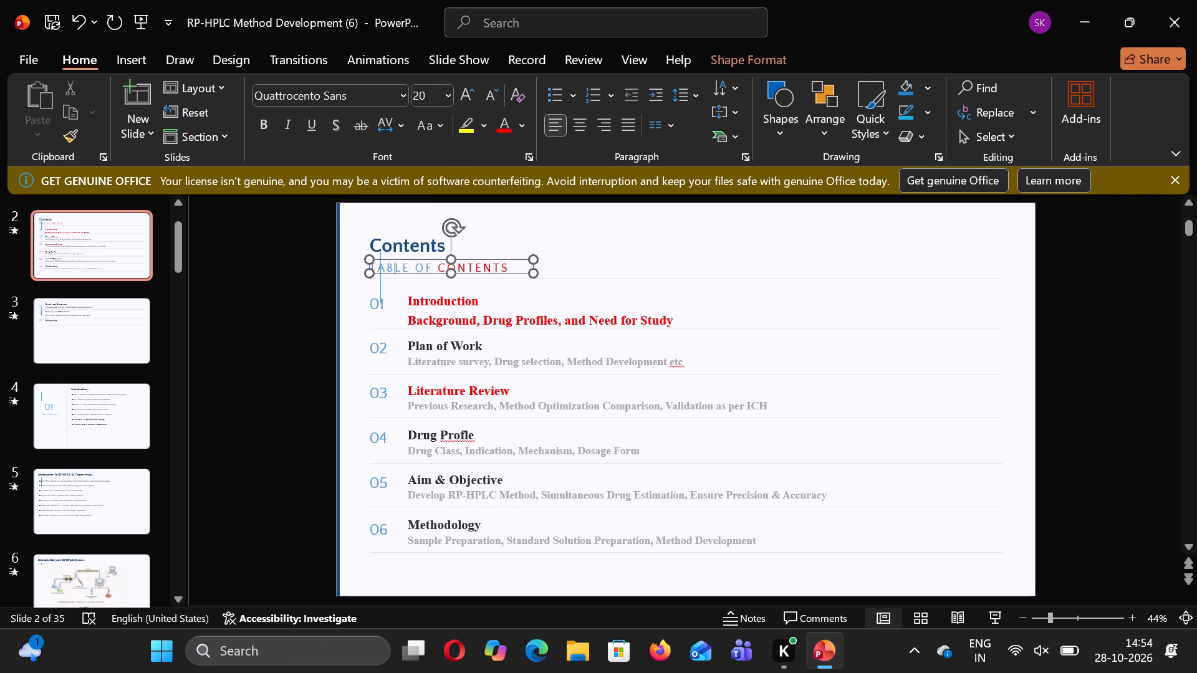
left_click(505, 130)
left_click(421, 268)
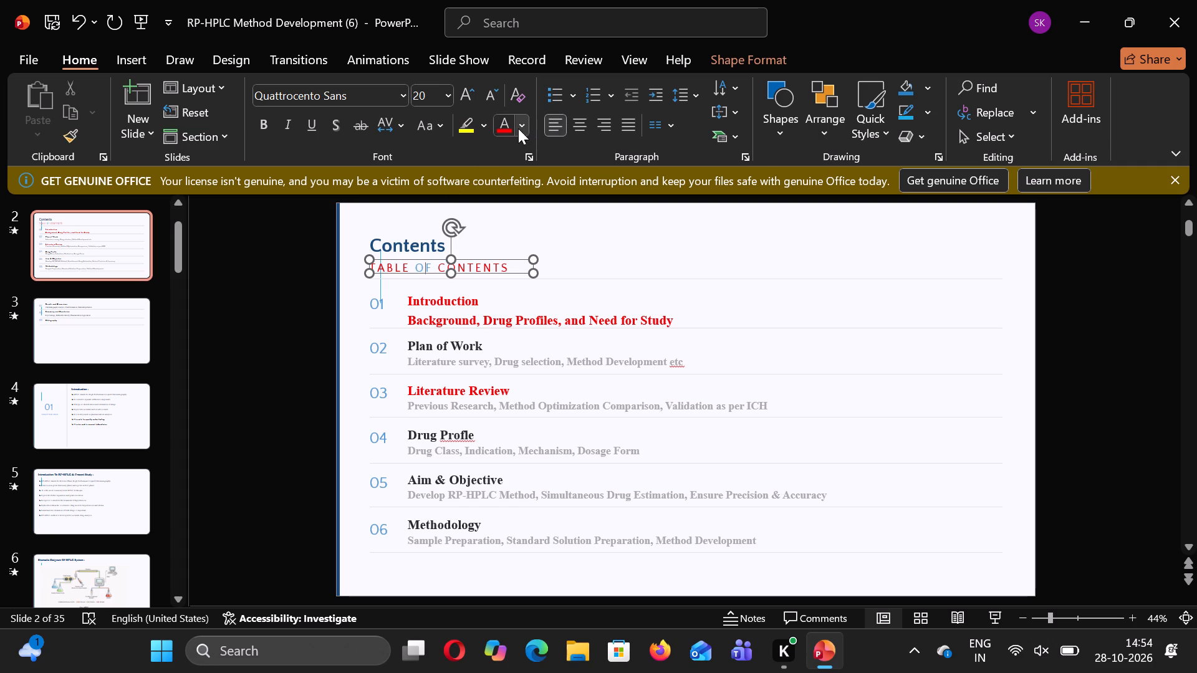
left_click(511, 126)
left_click(500, 127)
Colour all three words of the "Plan of Work" heading on the Contents slide red.
left_click(425, 350)
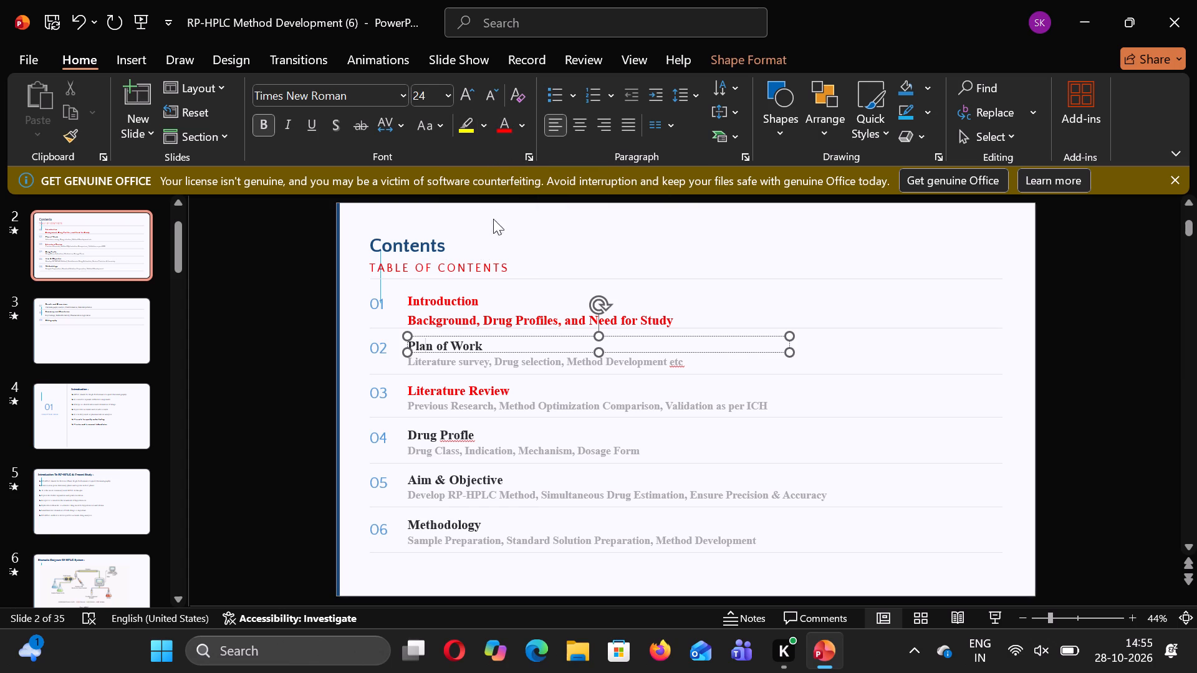
left_click(506, 132)
left_click(464, 336)
left_click(463, 343)
left_click(507, 131)
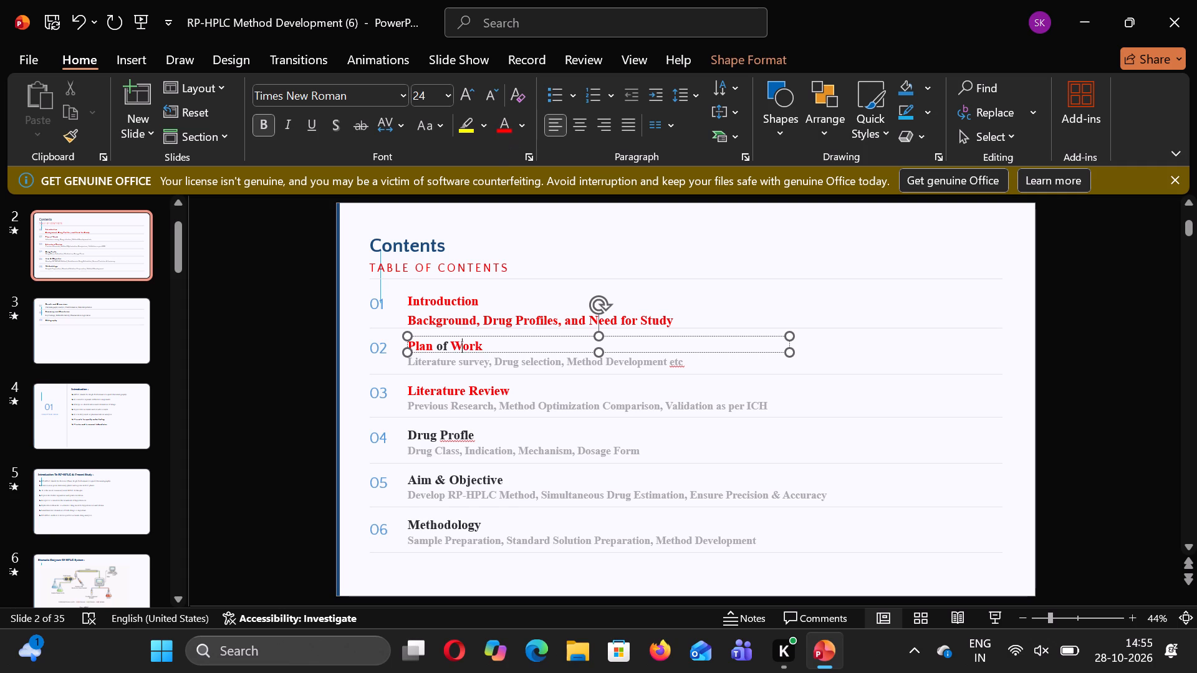
left_click(441, 345)
left_click(511, 134)
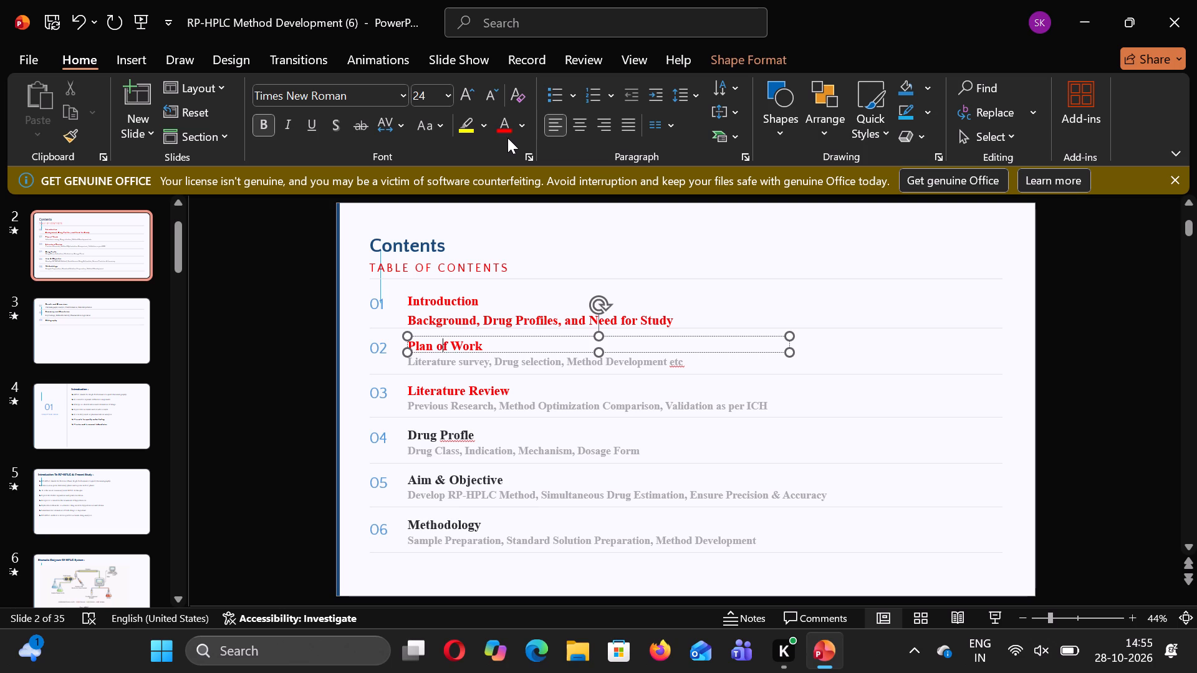
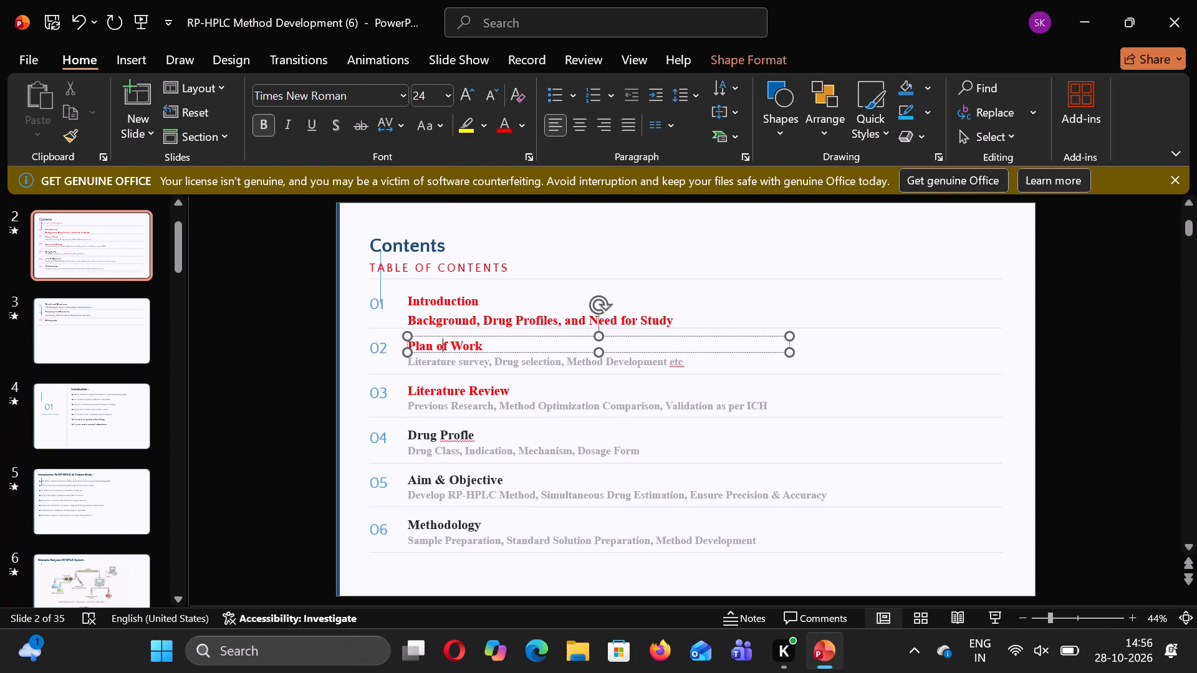
Colour the whole description line under "Plan of Work" on the Contents slide red.
left_click(557, 365)
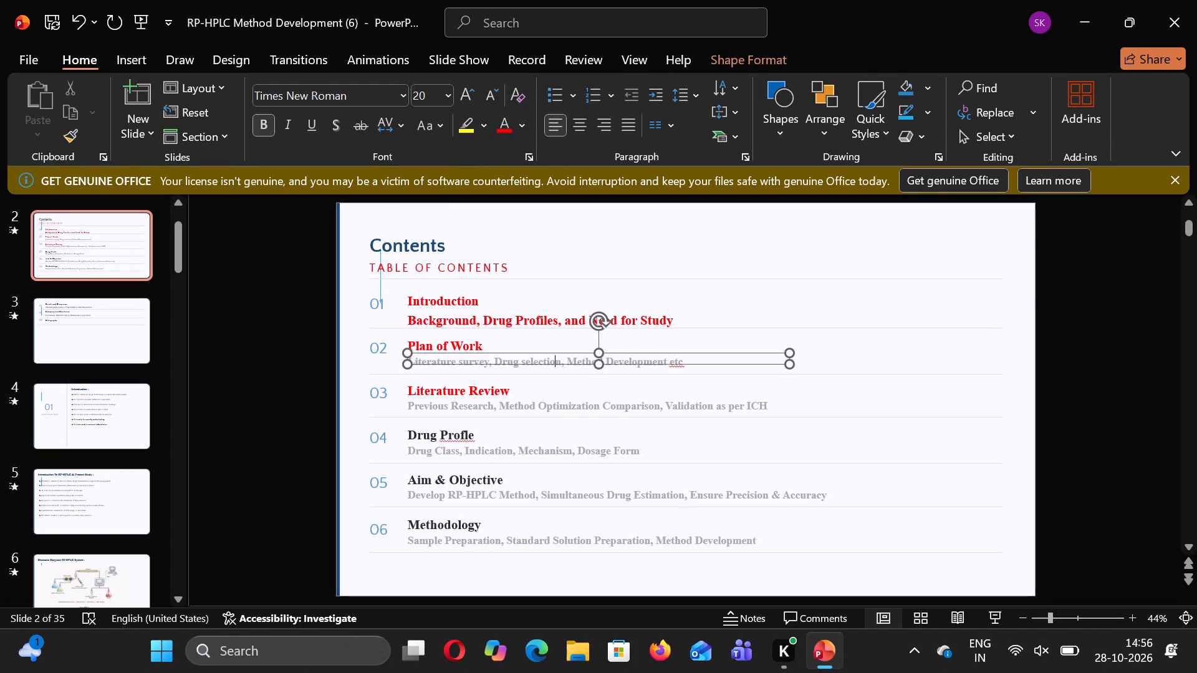
left_click(499, 124)
left_click(482, 365)
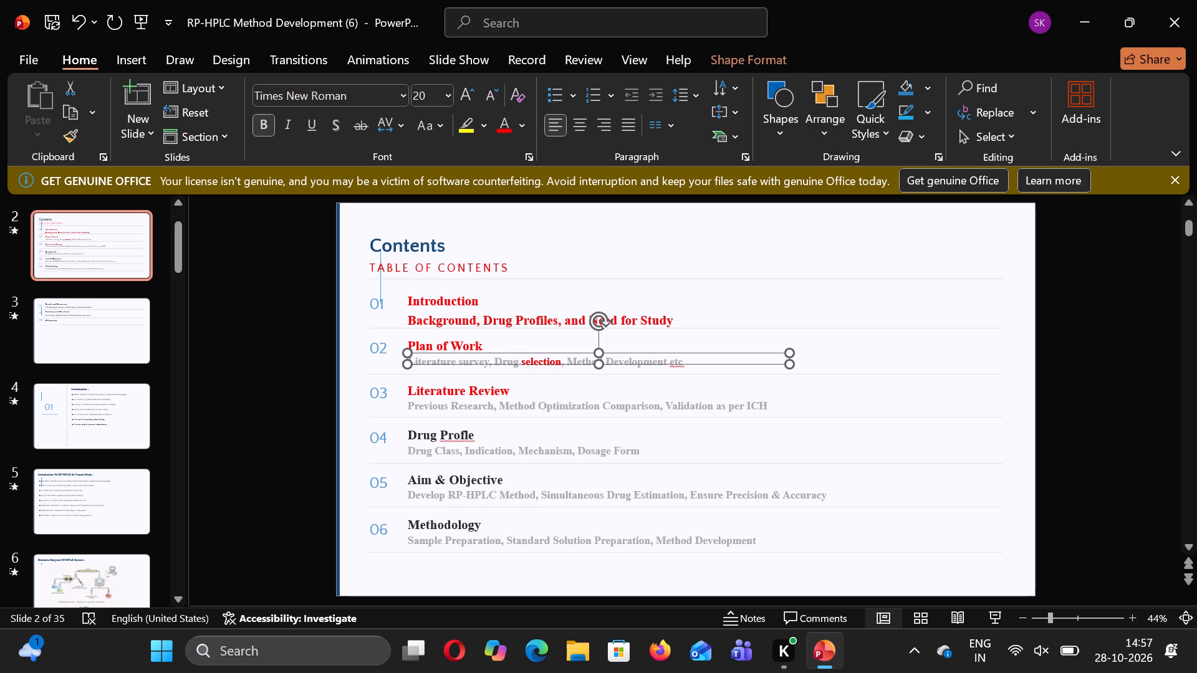
left_click(505, 131)
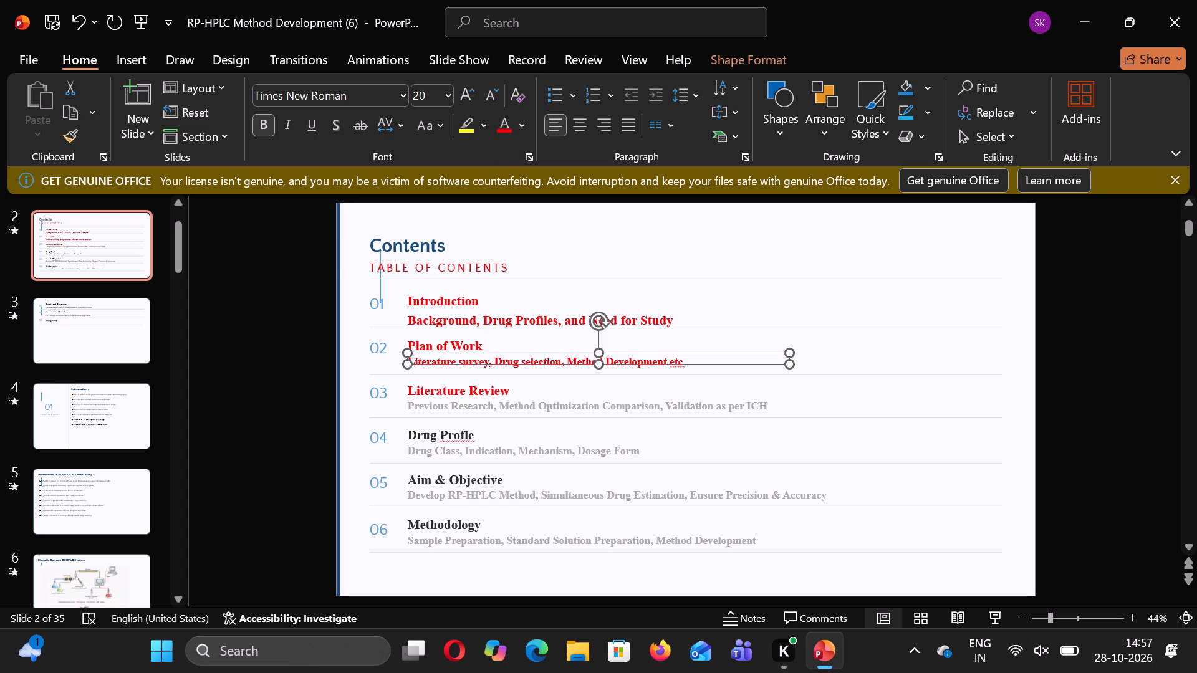
Look through the slides from the title slide to the bibliography chapter, checking the drug profiles, chromatographic conditions and trial results.
scroll(566, 427, "down", 1)
scroll(566, 427, "up", 1)
scroll(566, 427, "down", 1)
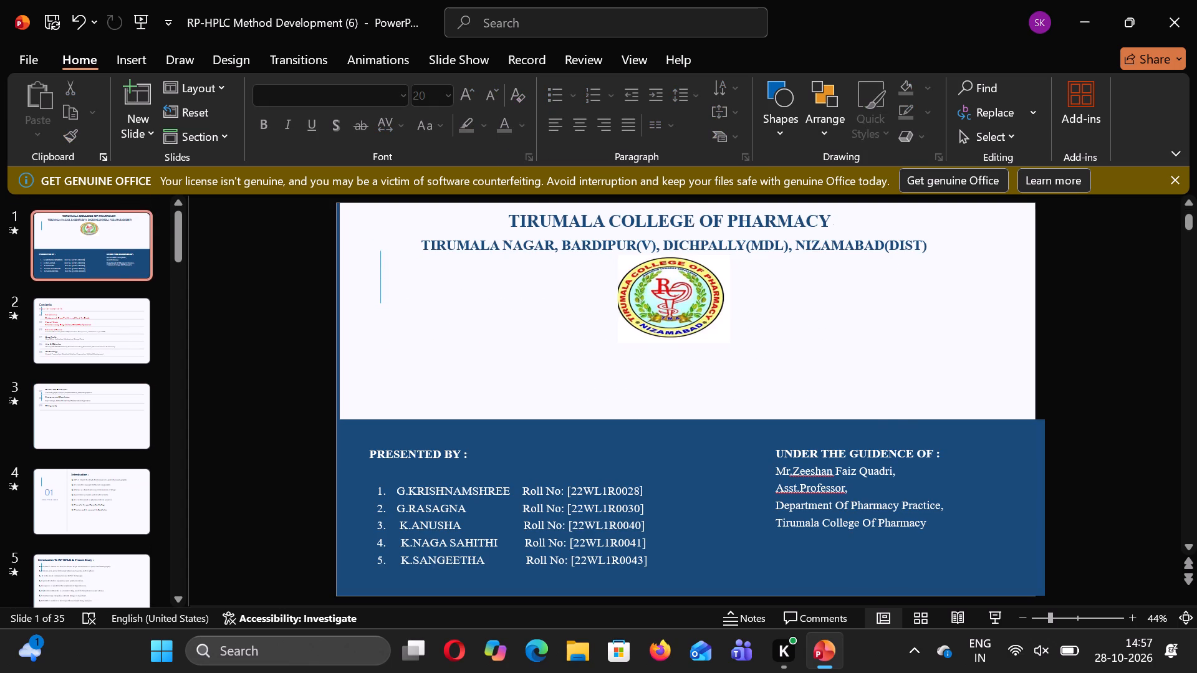
scroll(566, 427, "down", 3)
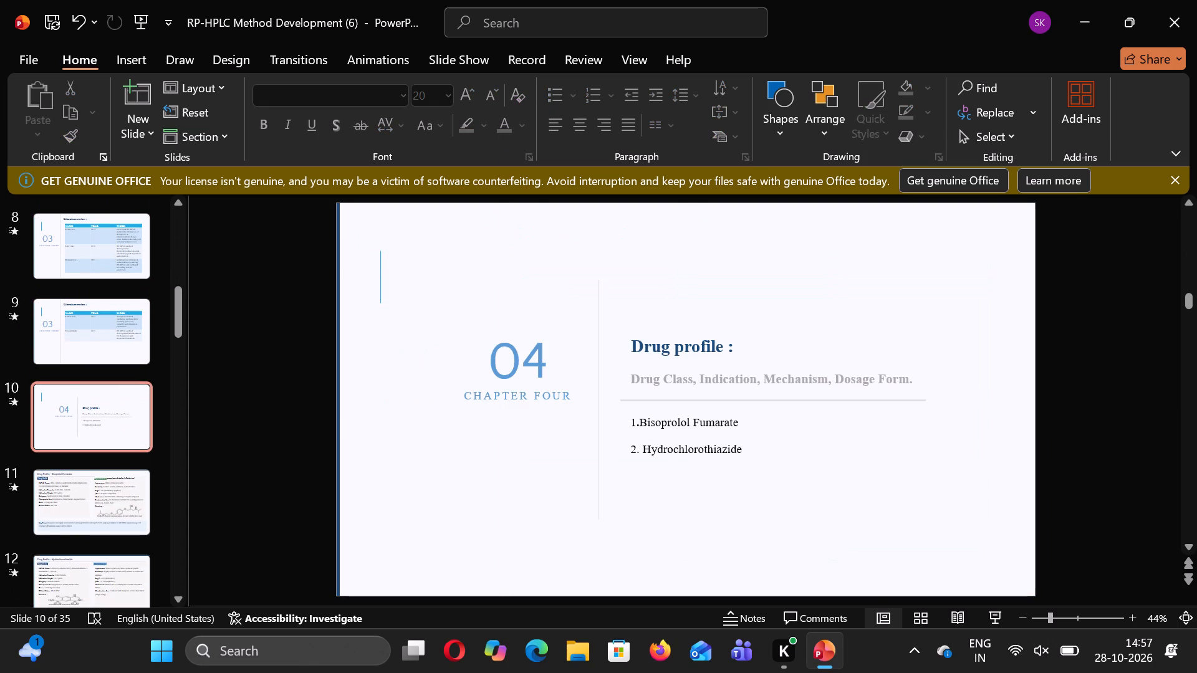
scroll(566, 427, "down", 1)
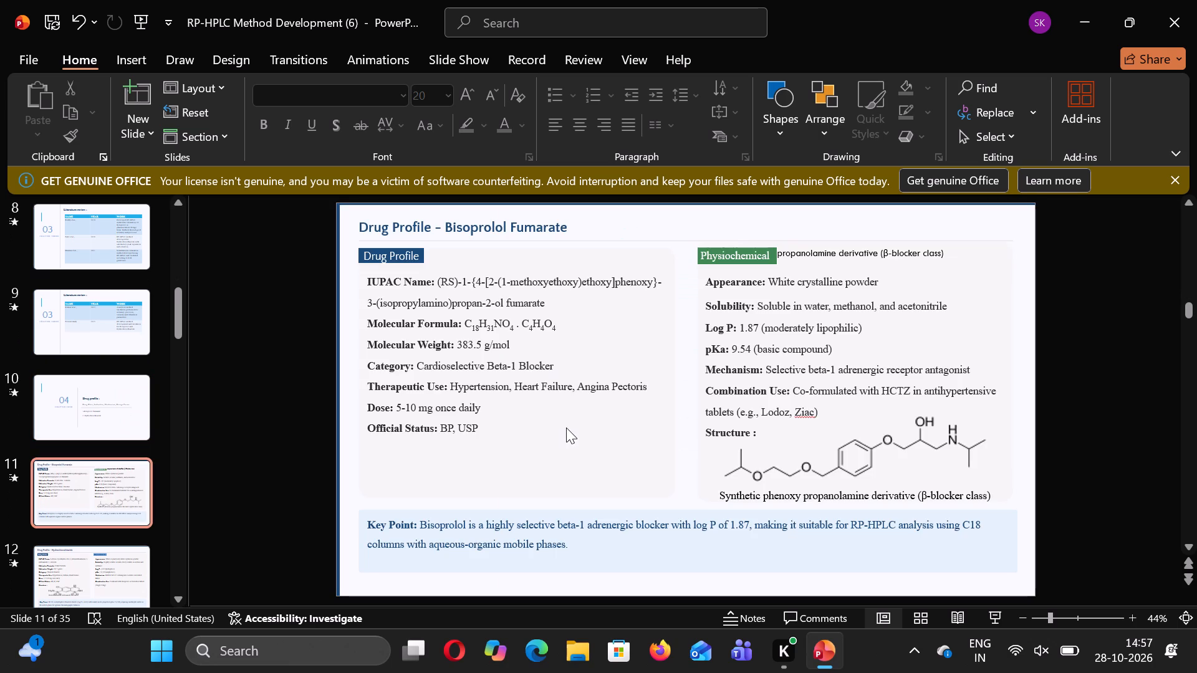
scroll(566, 427, "down", 1)
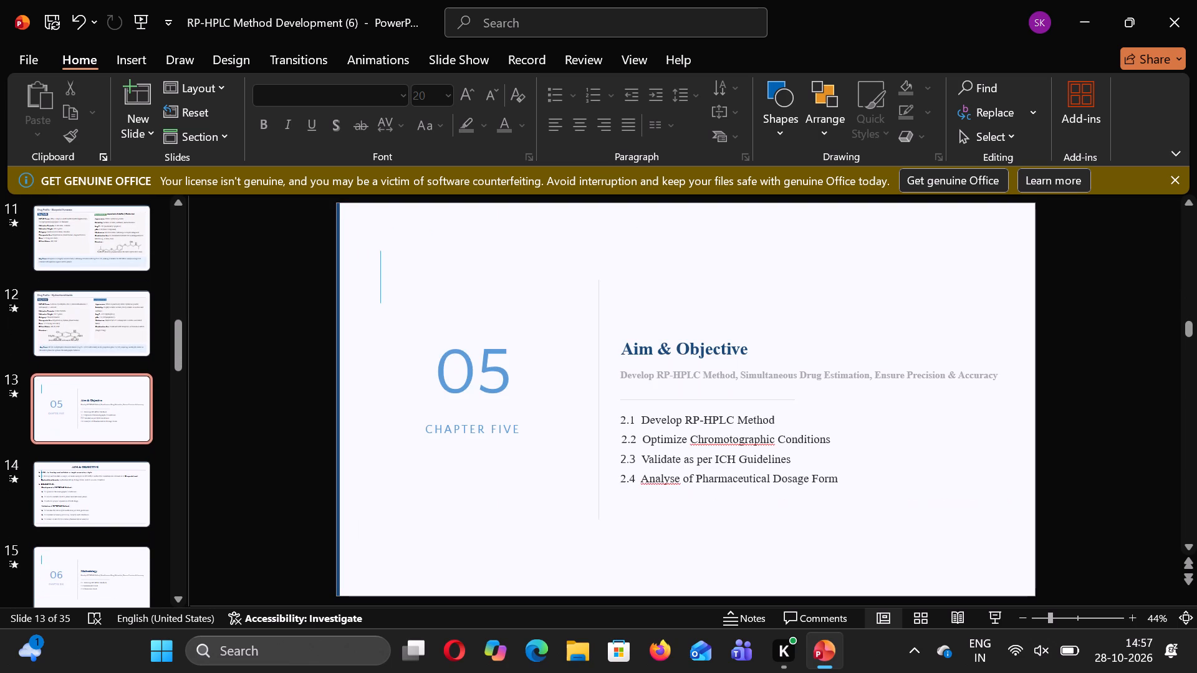
scroll(566, 427, "down", 2)
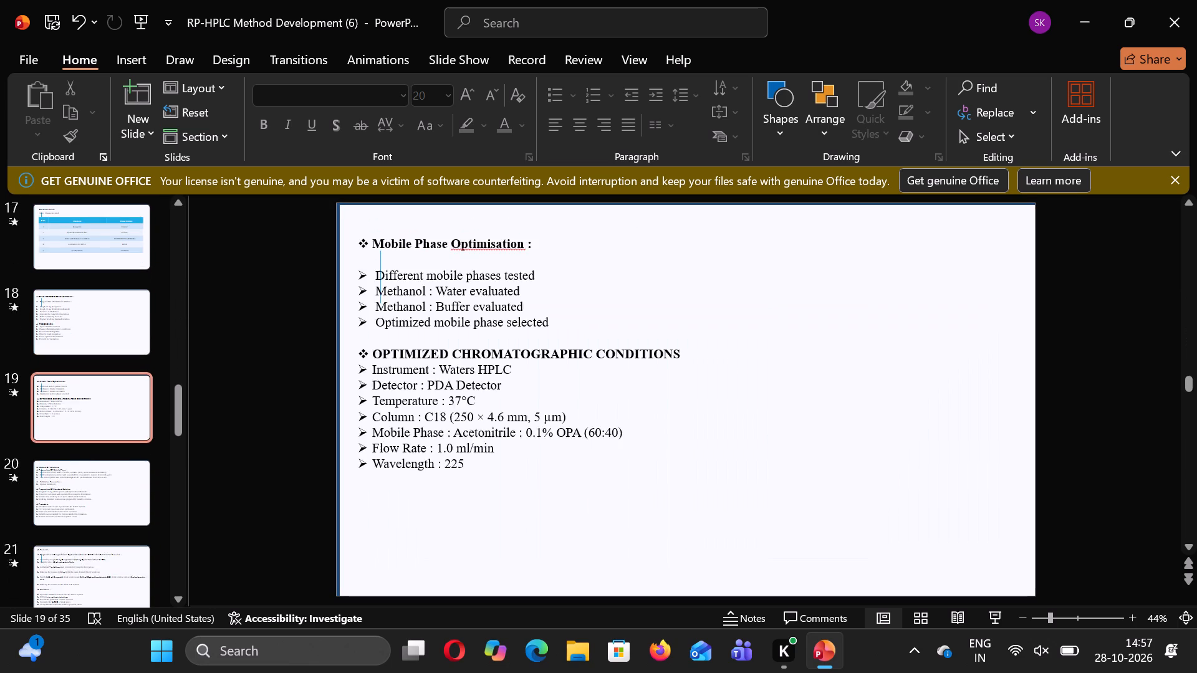
scroll(566, 427, "down", 3)
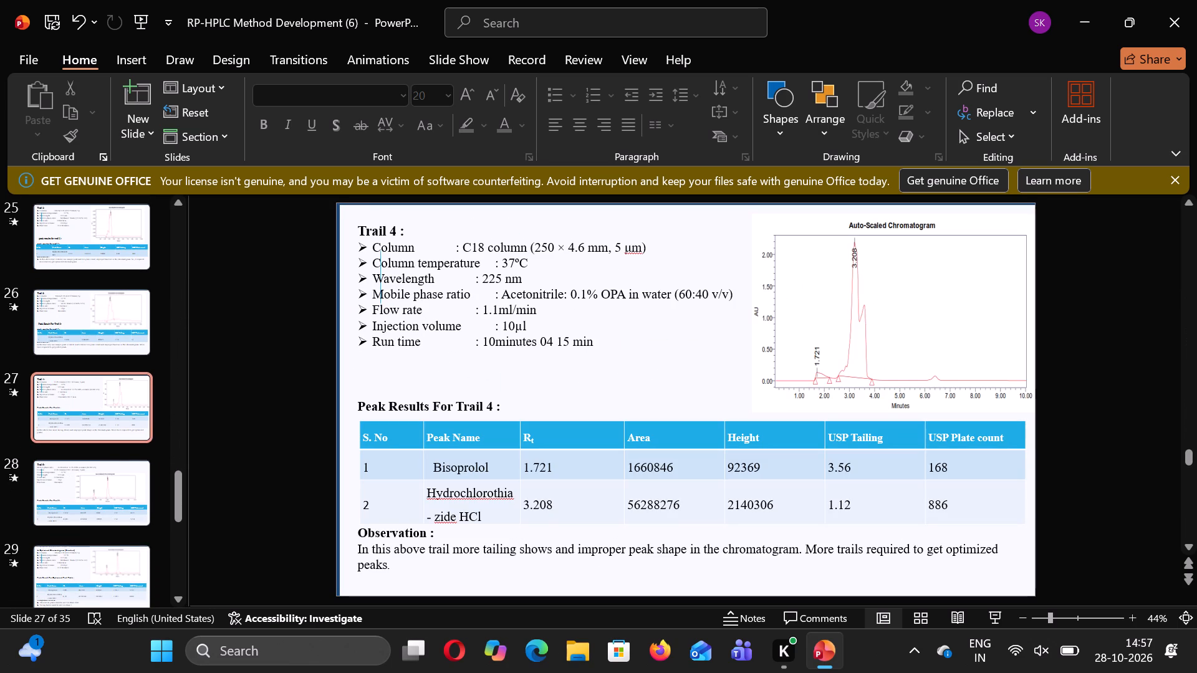
scroll(812, 351, "down", 2)
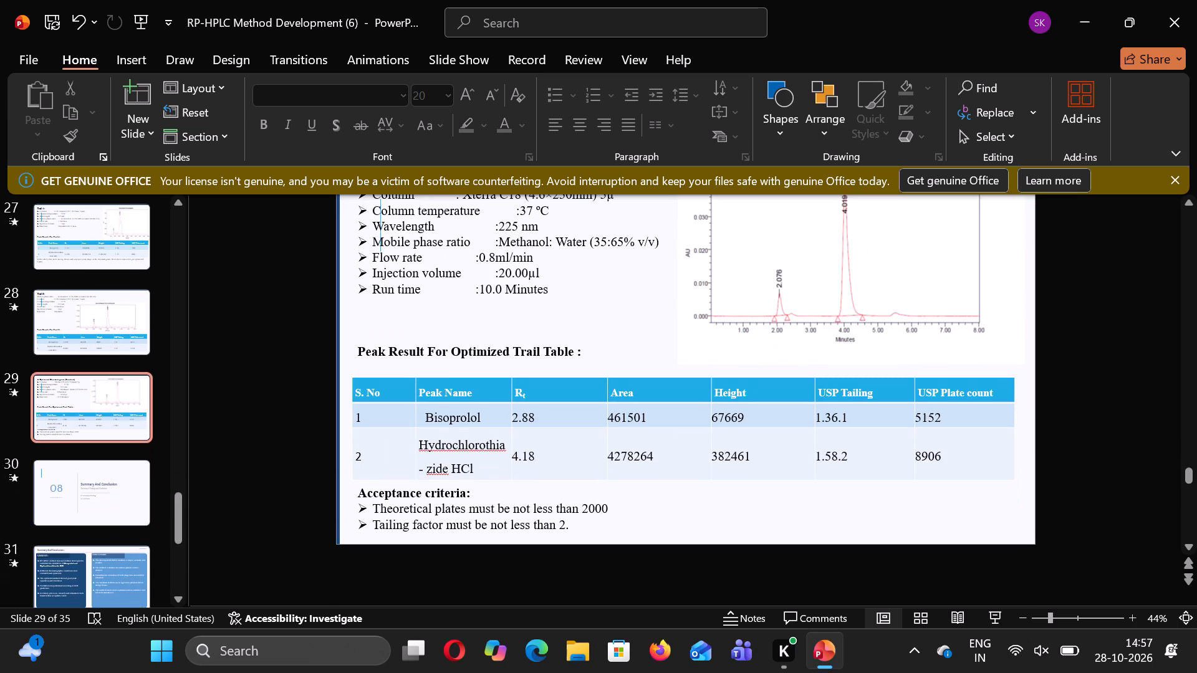
scroll(812, 351, "down", 2)
Add "or 10 mi" after the 8-minute run time in the conditions list on the Trail 5 slide.
scroll(812, 351, "up", 1)
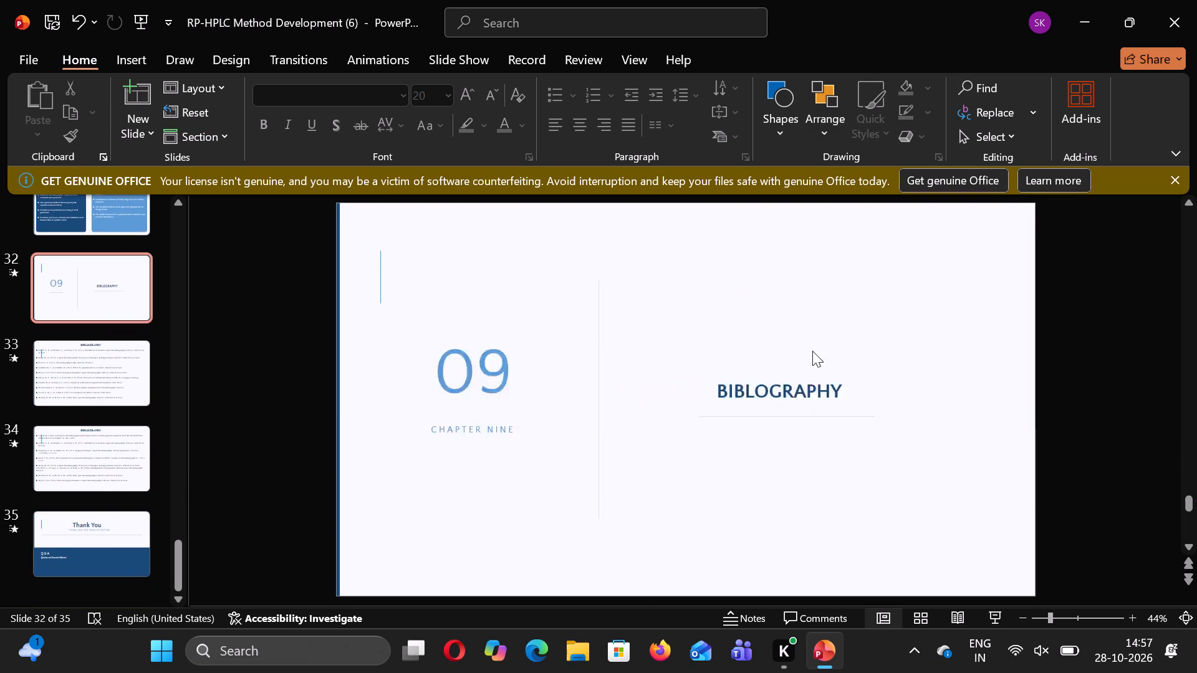
scroll(812, 351, "up", 1)
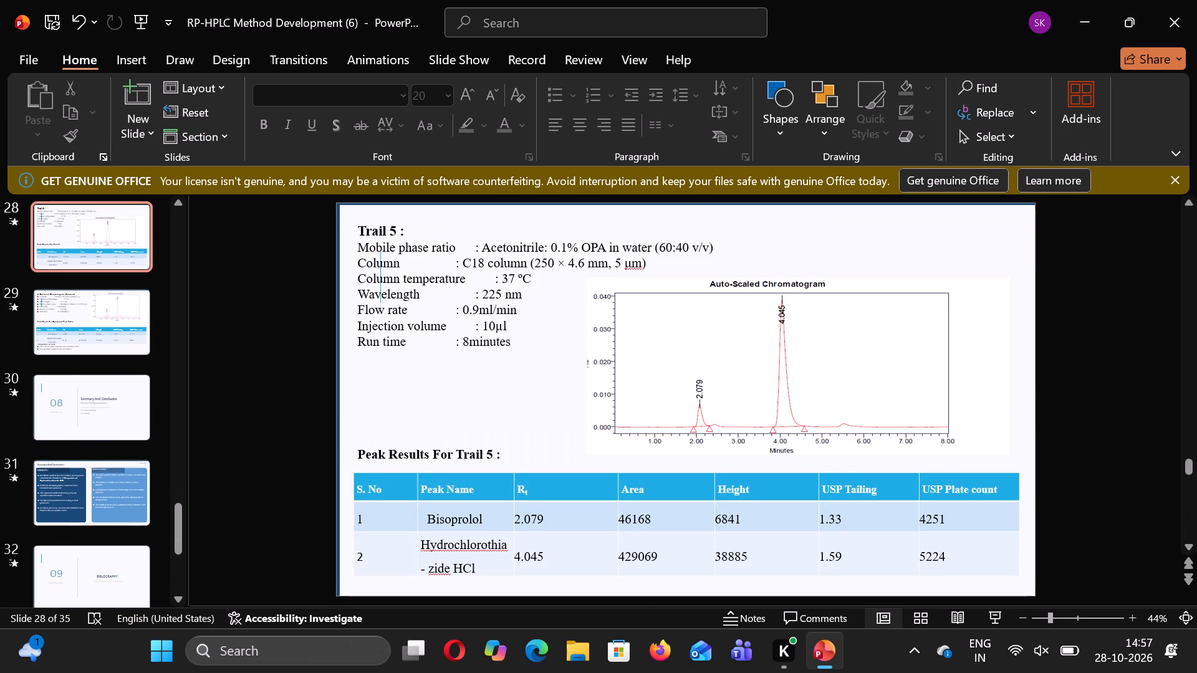
left_click(544, 345)
key("space")
type("or 10 mi")
key("space")
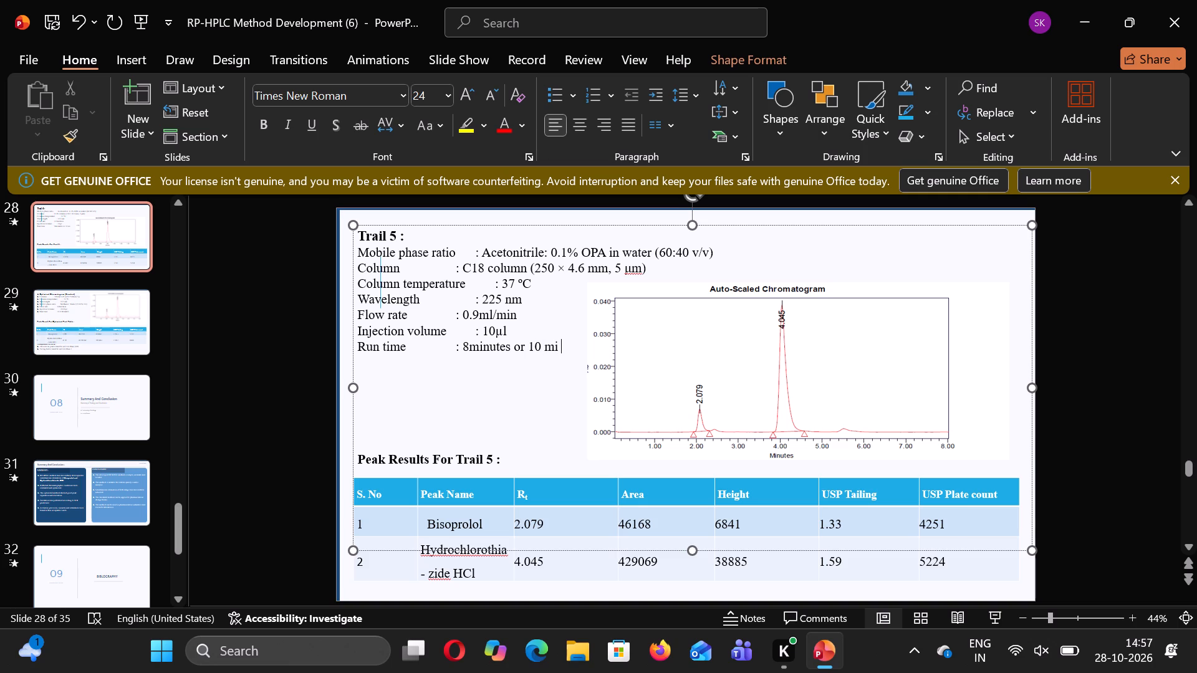
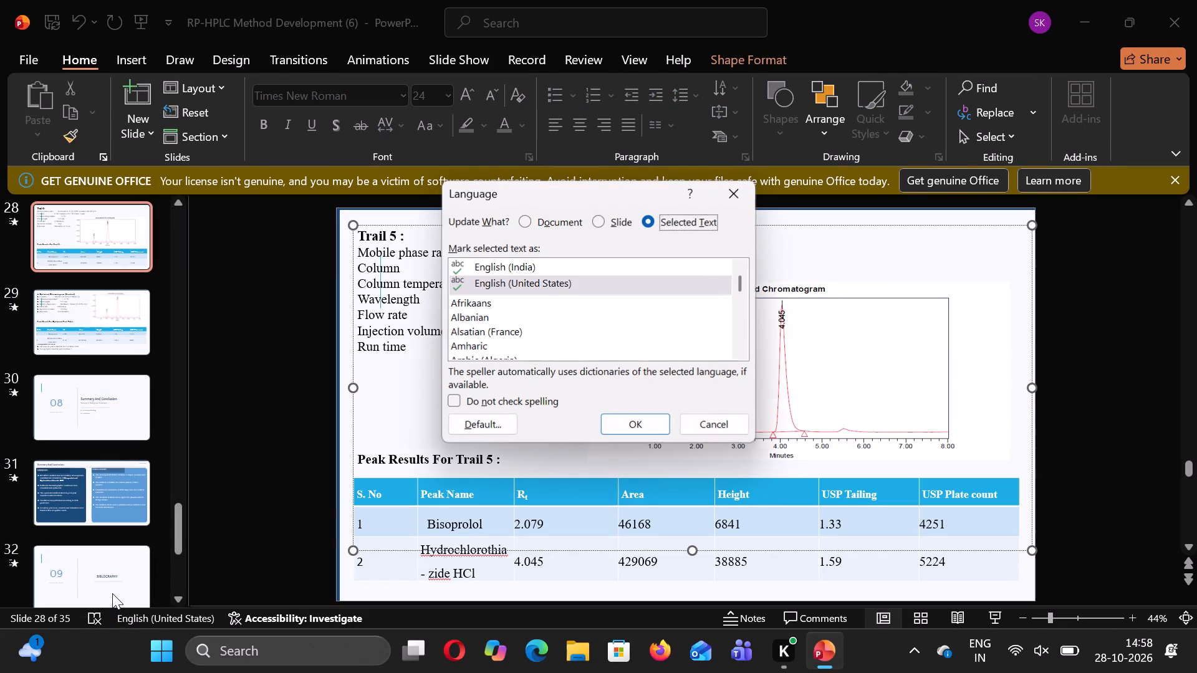
Accept English (United States) as the proofing language for the selected text on the Trail 5 slide.
left_click(112, 593)
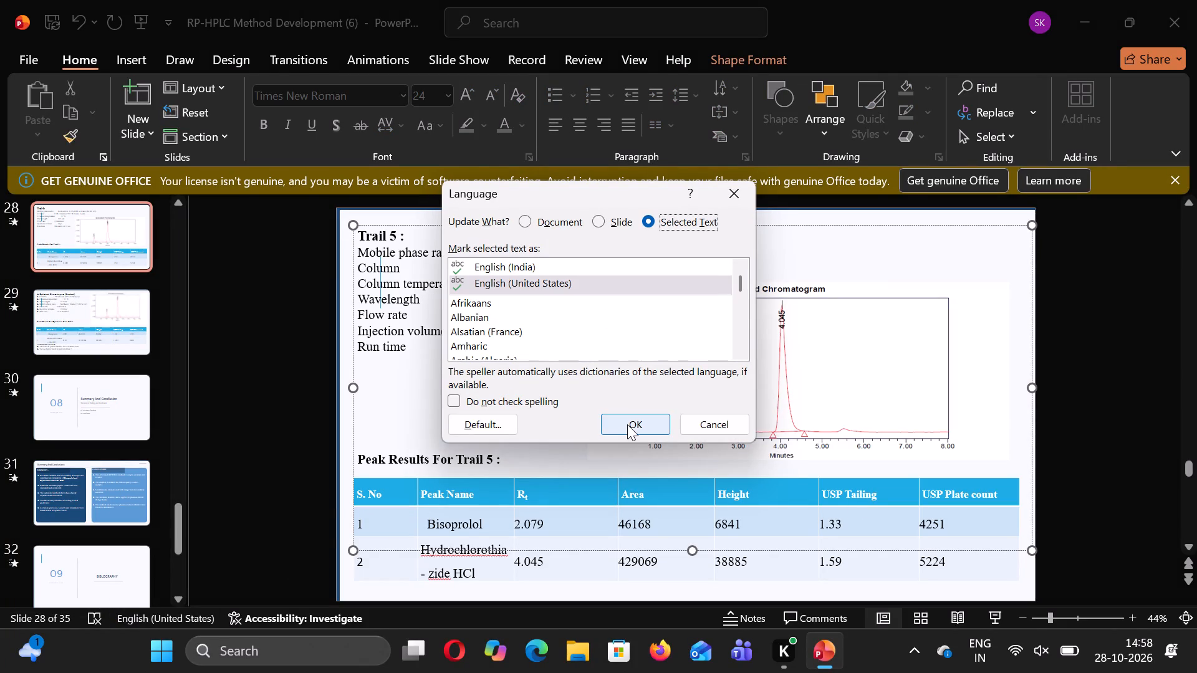
left_click(641, 432)
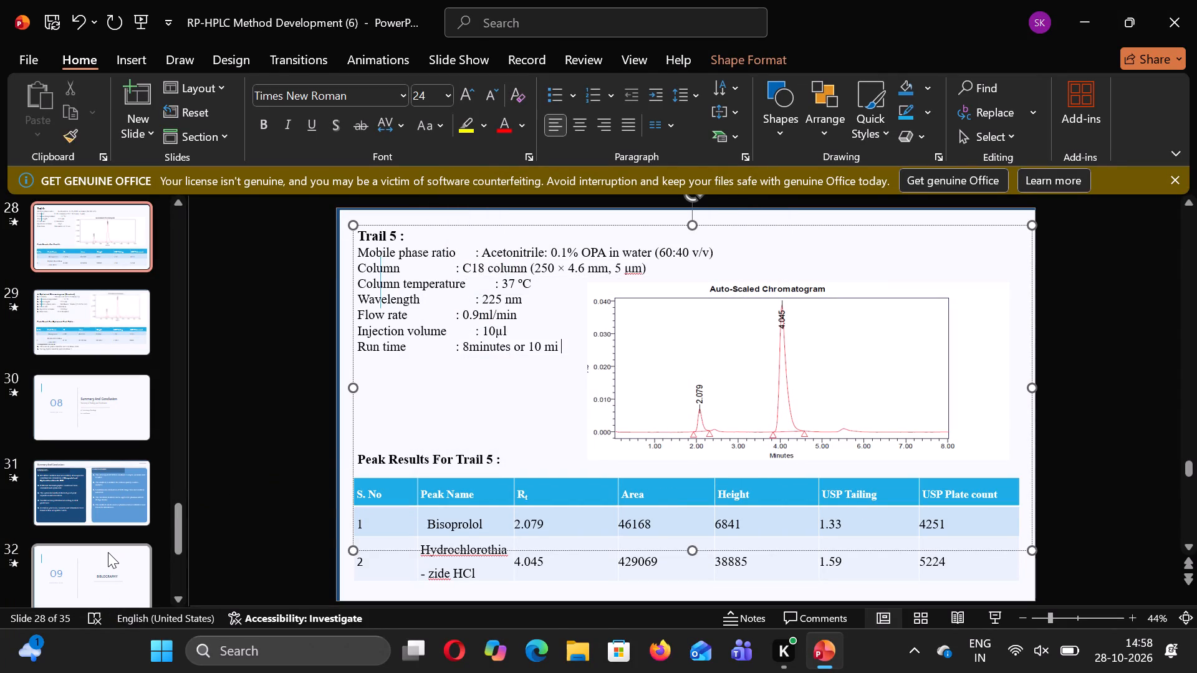
Delete the "BIBLOGRAPHY" title from the Chapter Nine divider slide.
left_click(108, 552)
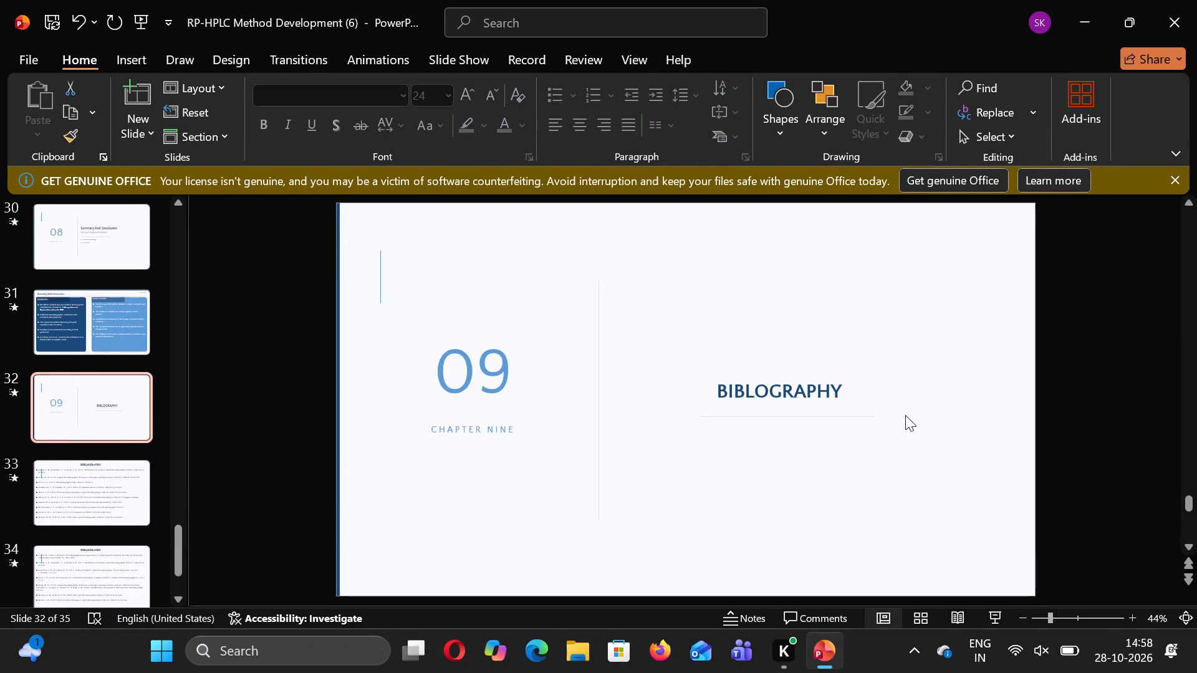
left_click(872, 398)
key("BackSpace")
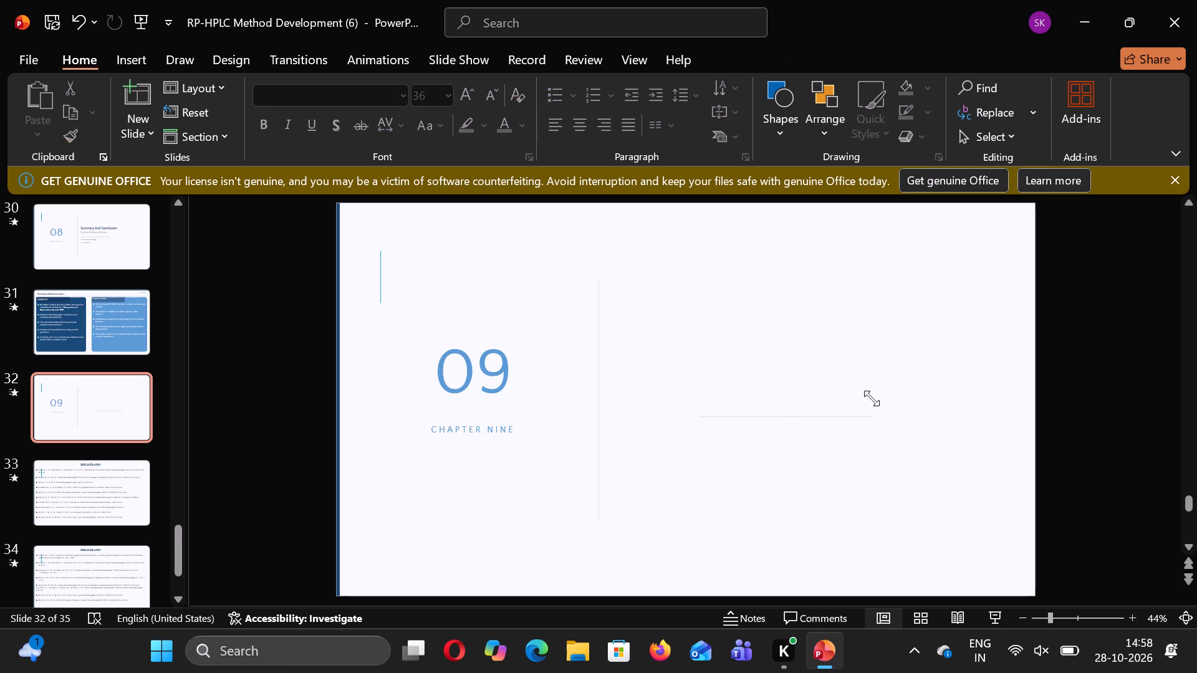
type("bb")
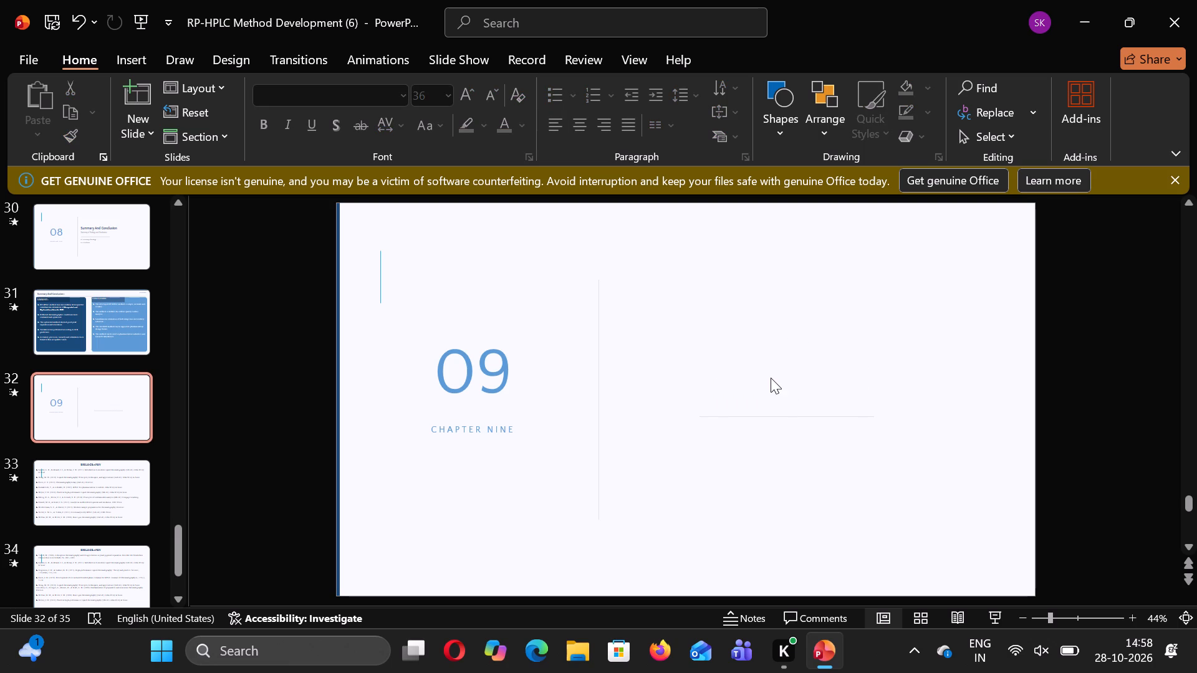
left_click(765, 379)
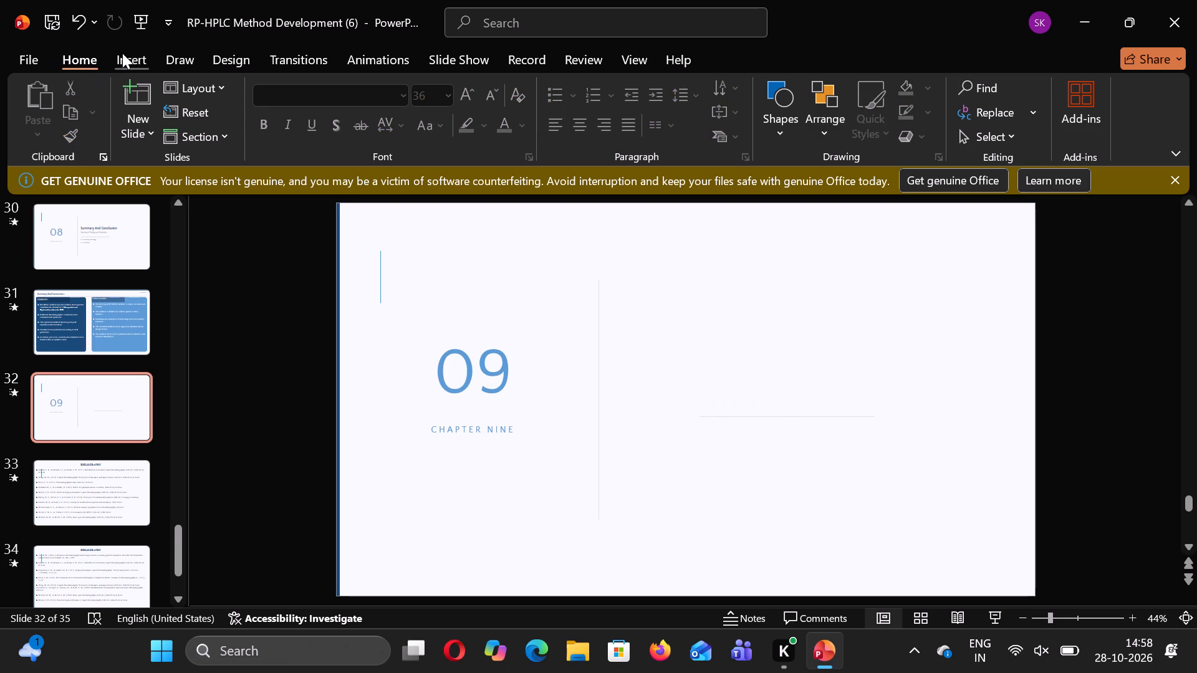
left_click(122, 55)
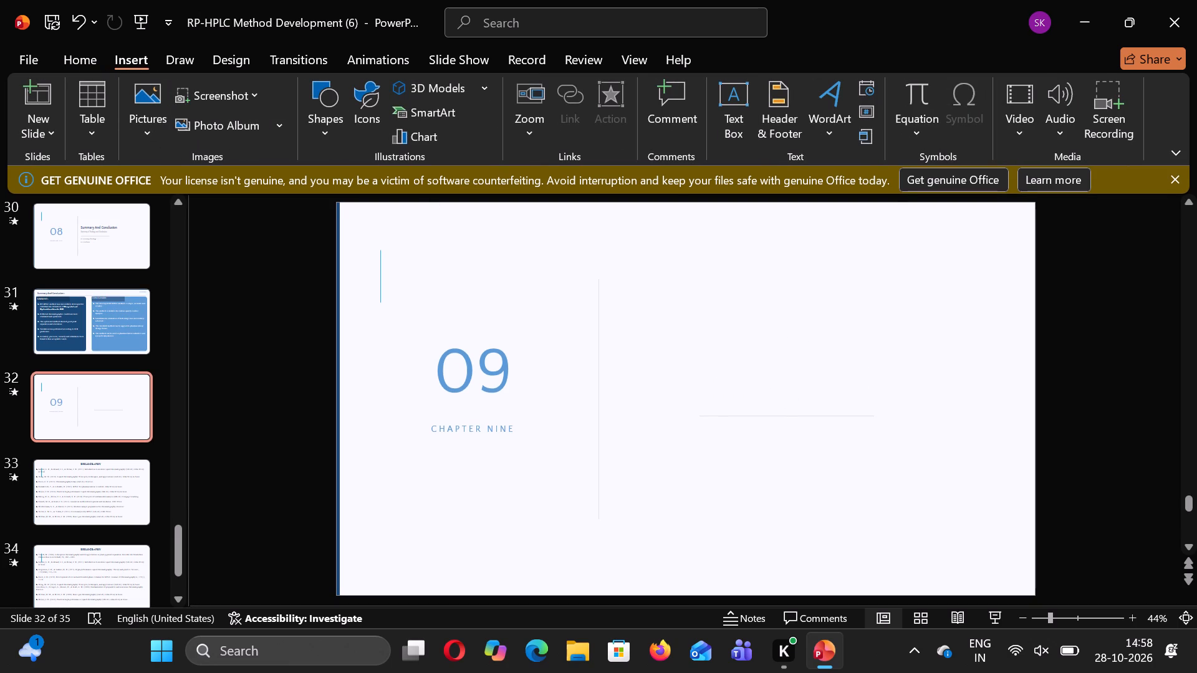
Change the large chapter number on the Chapter Nine slide to 19.
left_click(487, 376)
left_click(504, 335)
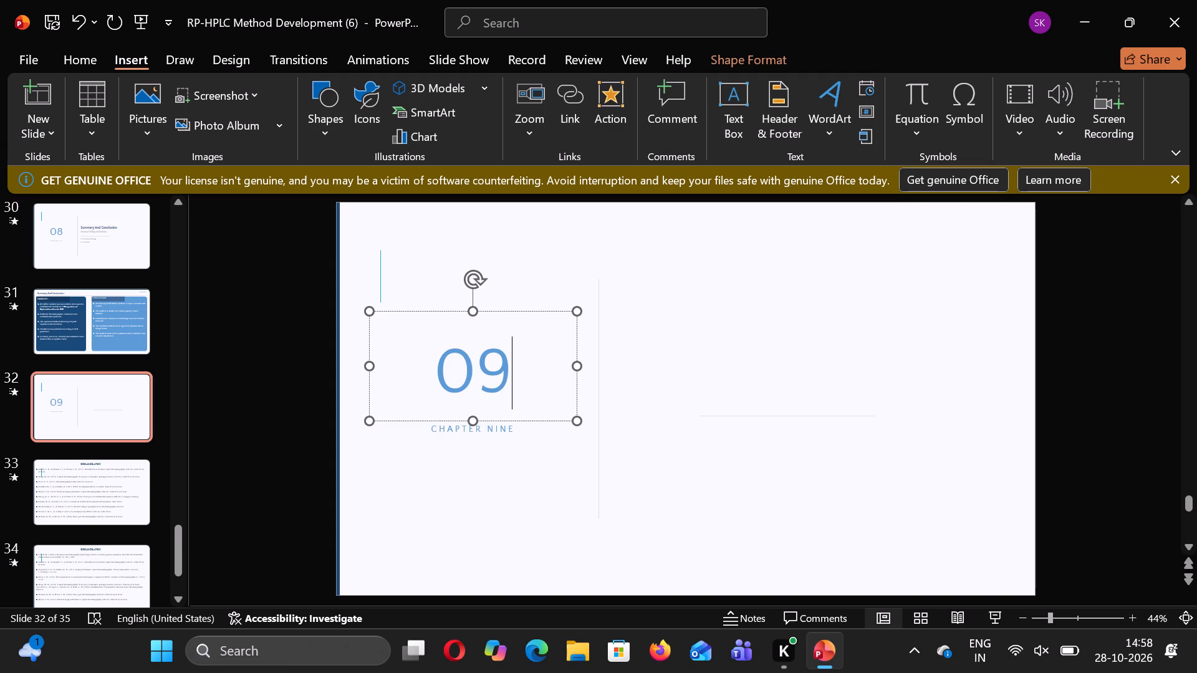
left_click(487, 336)
key("BackSpace")
key("1")
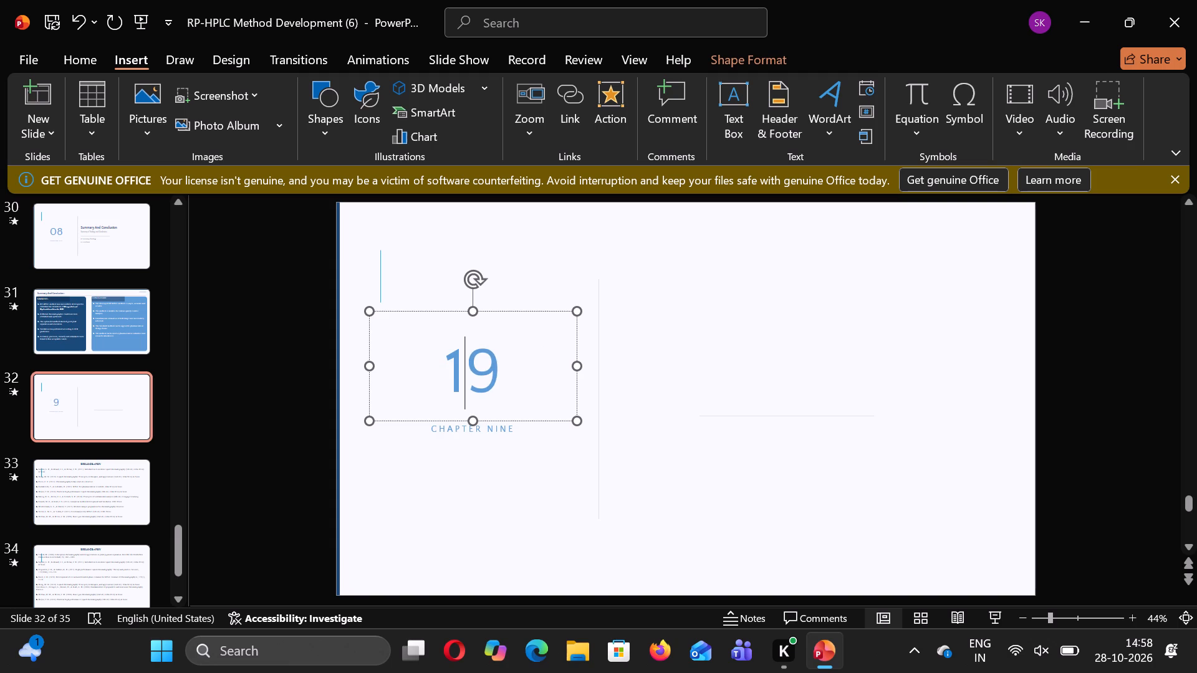
Delete the "THANK YOU FOR YOUR ATTENTION" subtitle from the closing slide.
scroll(765, 353, "down", 1)
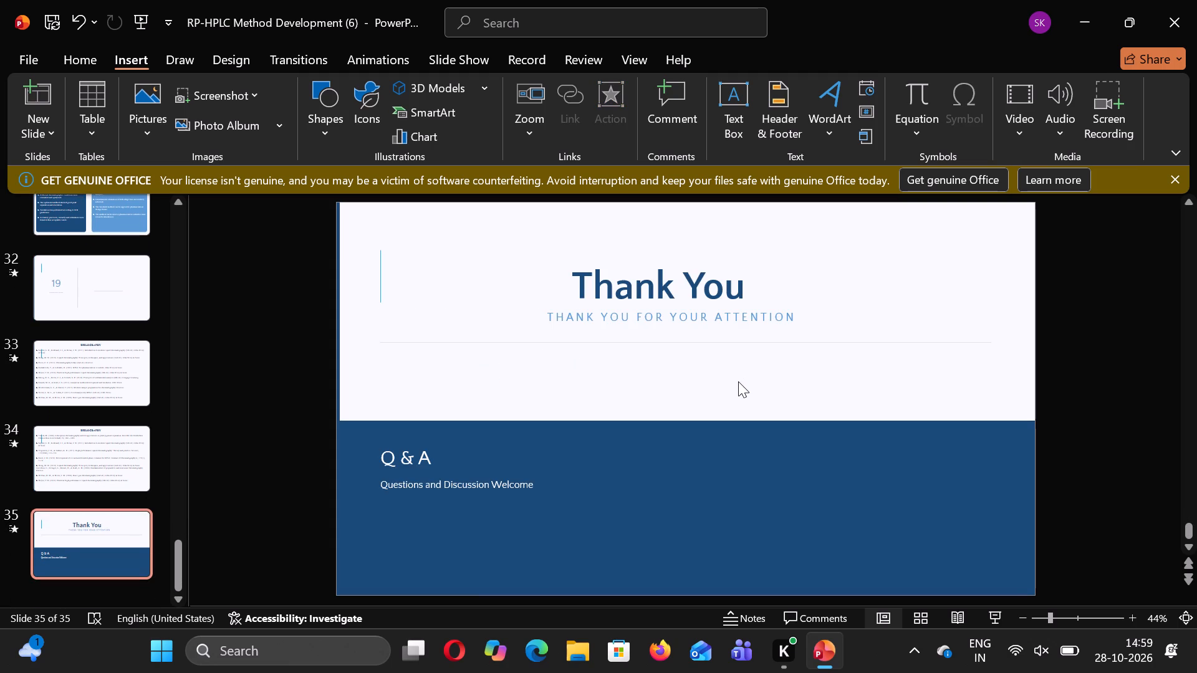
scroll(738, 381, "down", 1)
left_click(797, 320)
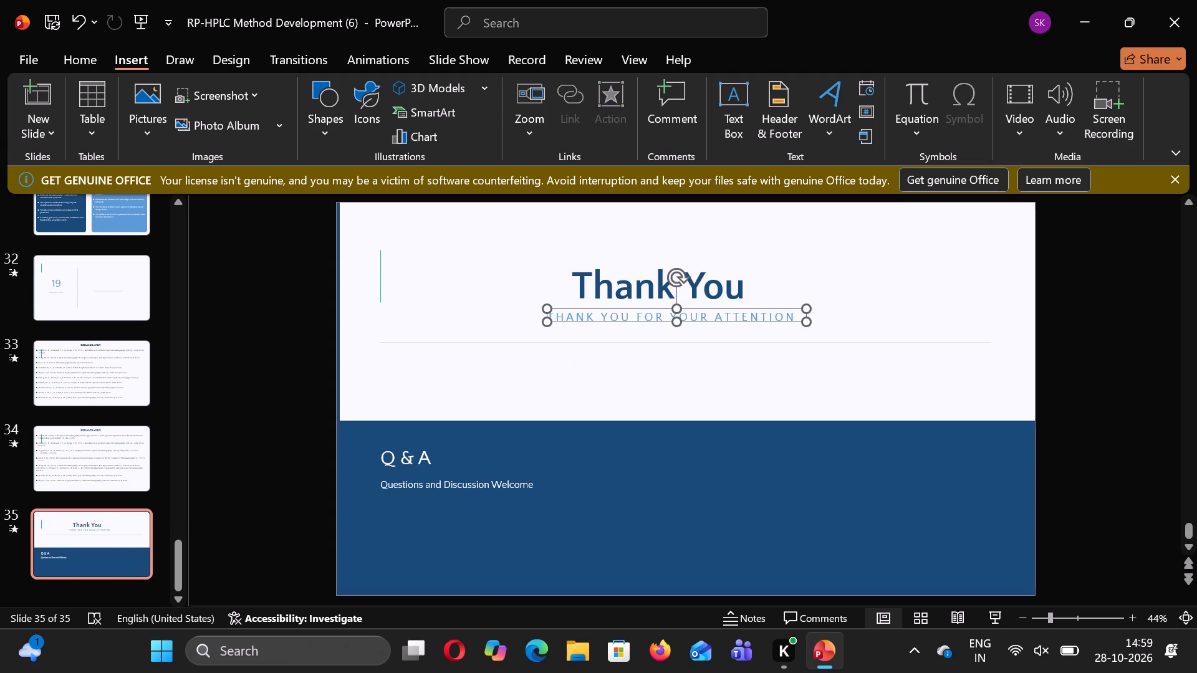
key("BackSpace")
type("th")
Move the horizontal divider line under "Thank You" slightly lower and over to the slide's left edge.
left_click_drag(798, 320, 762, 341)
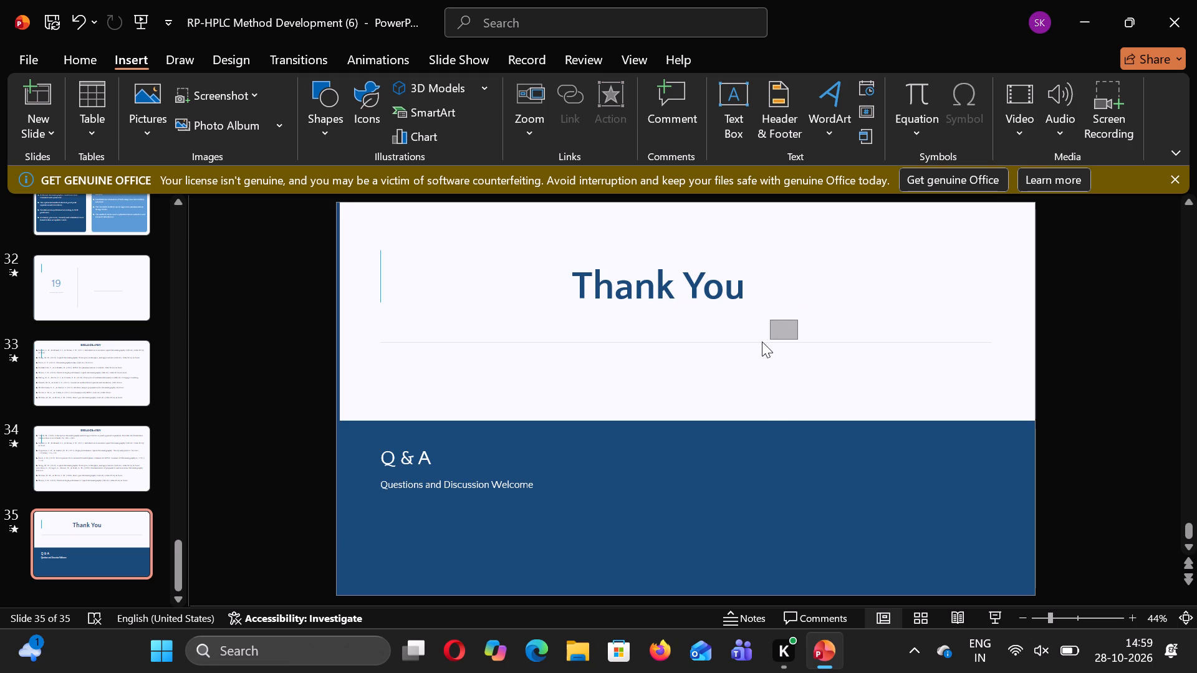
left_click_drag(762, 341, 551, 361)
left_click(559, 340)
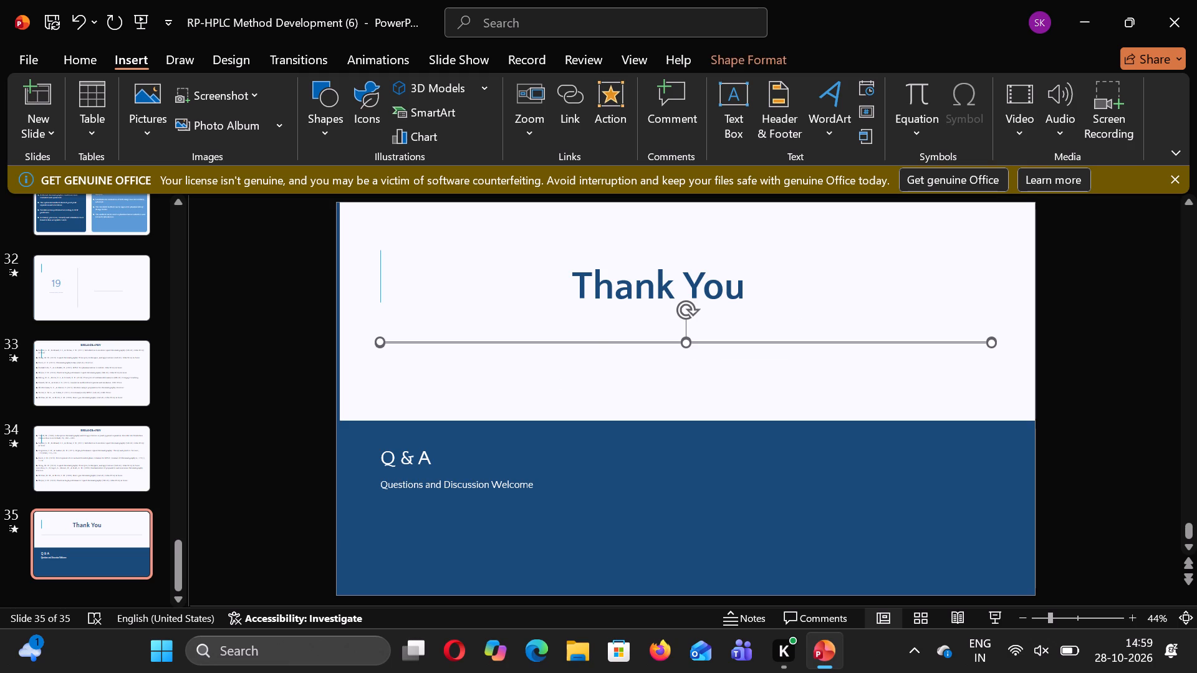
left_click_drag(686, 322, 688, 340)
left_click_drag(688, 340, 694, 341)
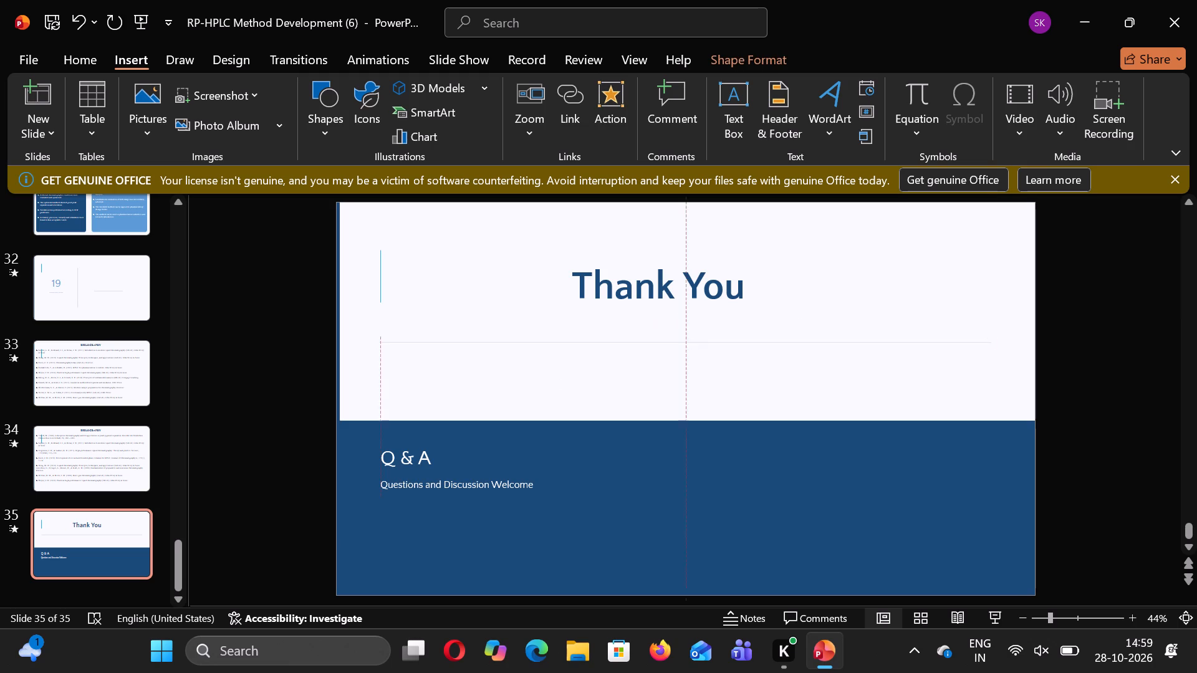
left_click_drag(694, 341, 760, 368)
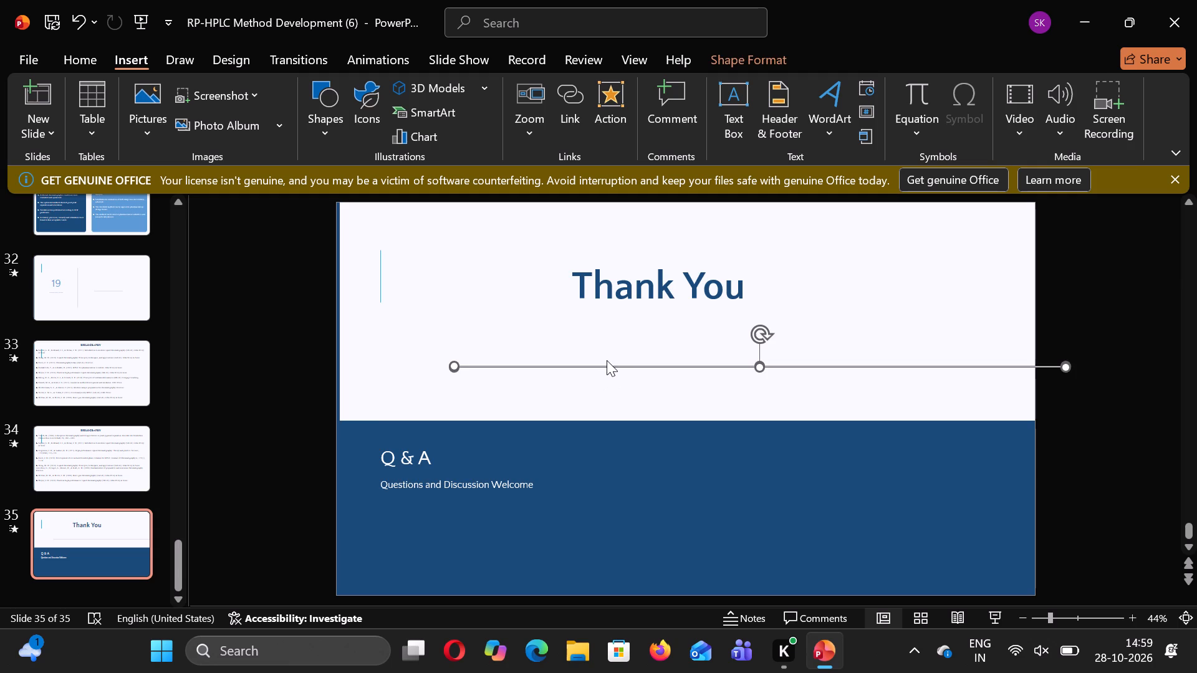
left_click_drag(606, 360, 368, 406)
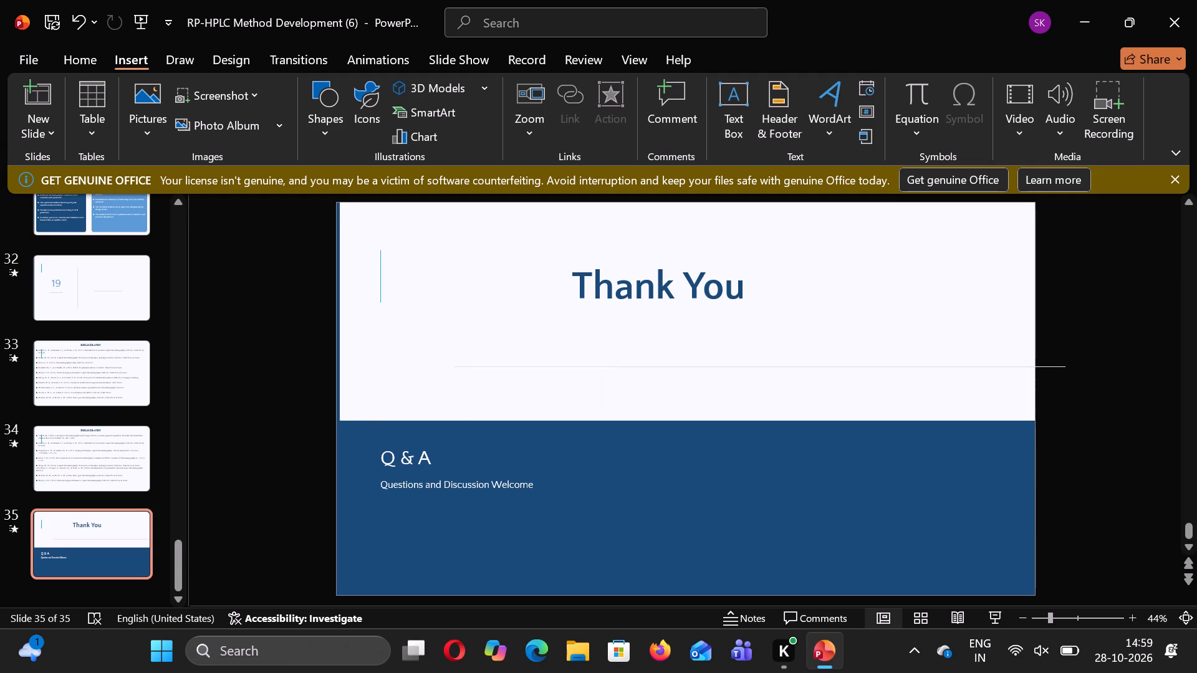
left_click_drag(469, 366, 349, 374)
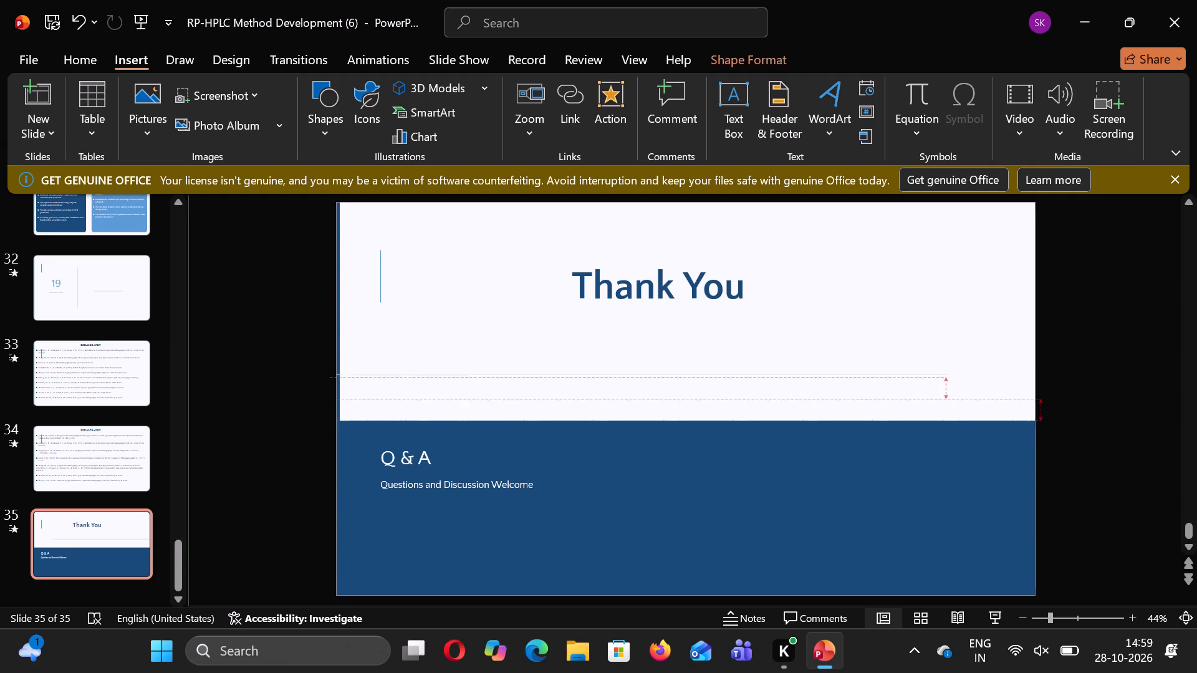
left_click_drag(349, 374, 357, 363)
Go back to the first Literature review slide, slide 8 in Chapter Three.
scroll(117, 457, "down", 1)
scroll(117, 457, "up", 4)
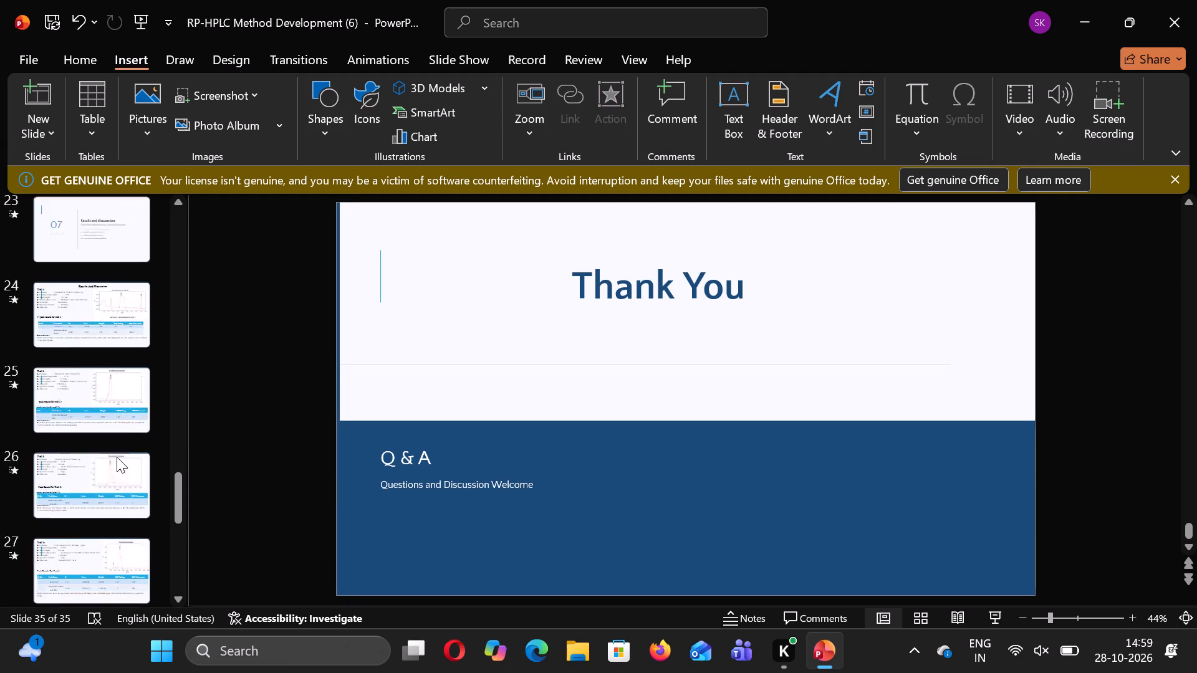
scroll(117, 457, "up", 3)
right_click(117, 457)
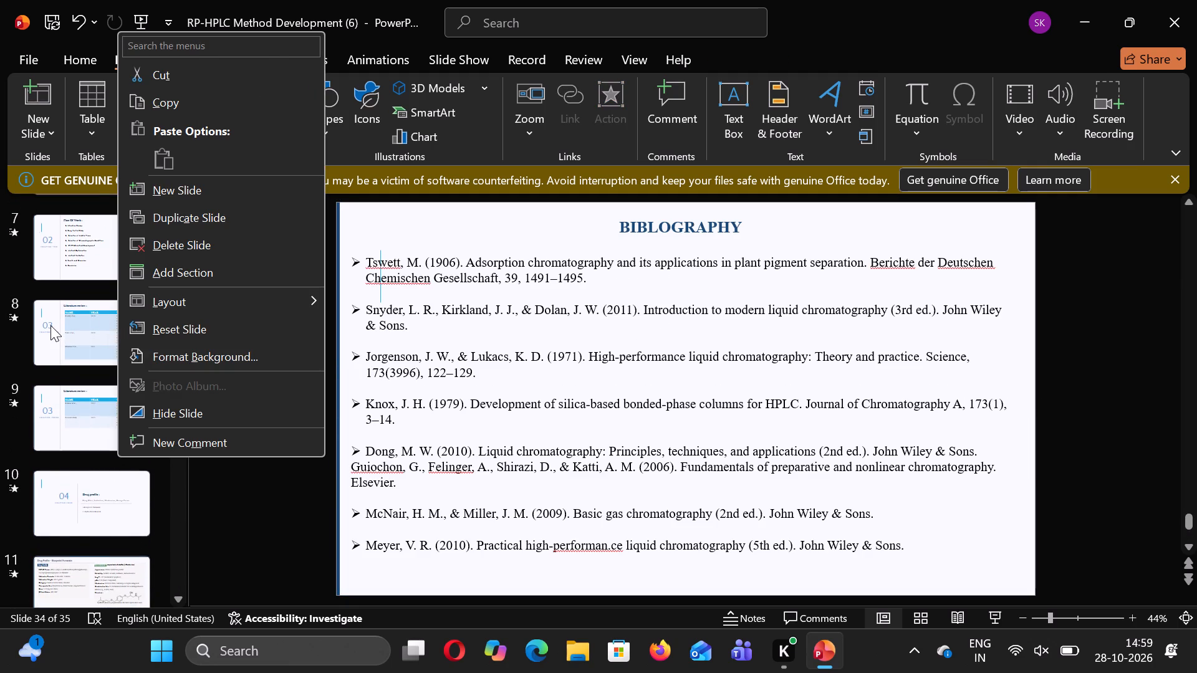
left_click(50, 325)
left_click(50, 325)
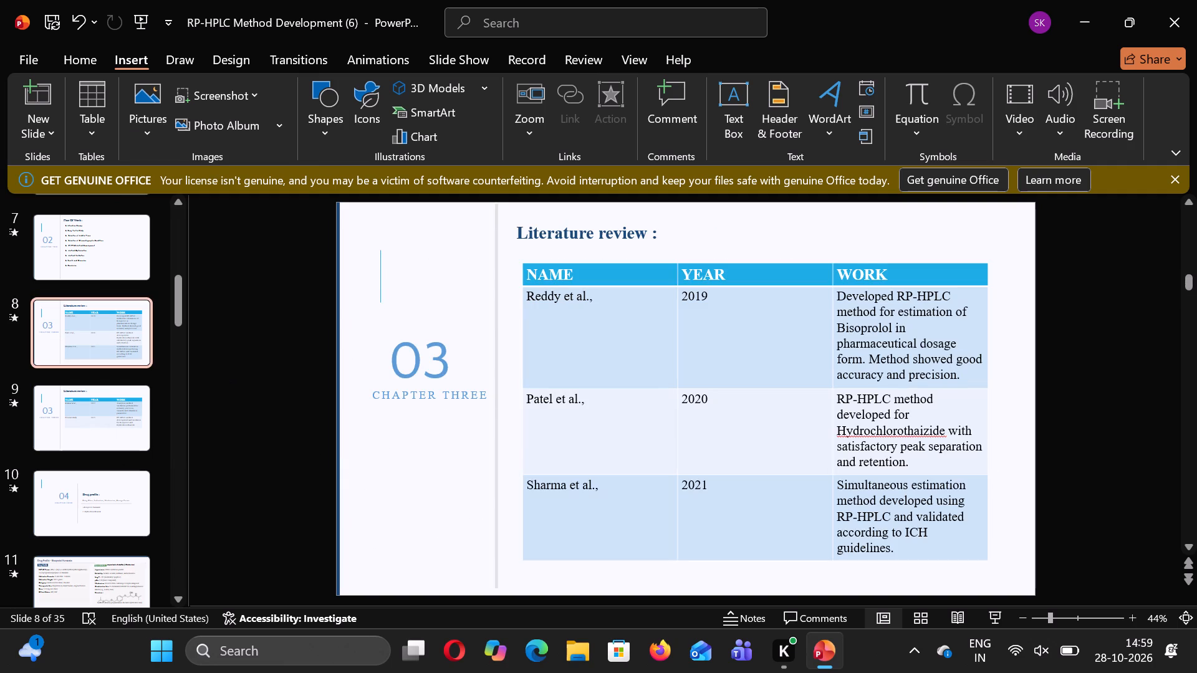
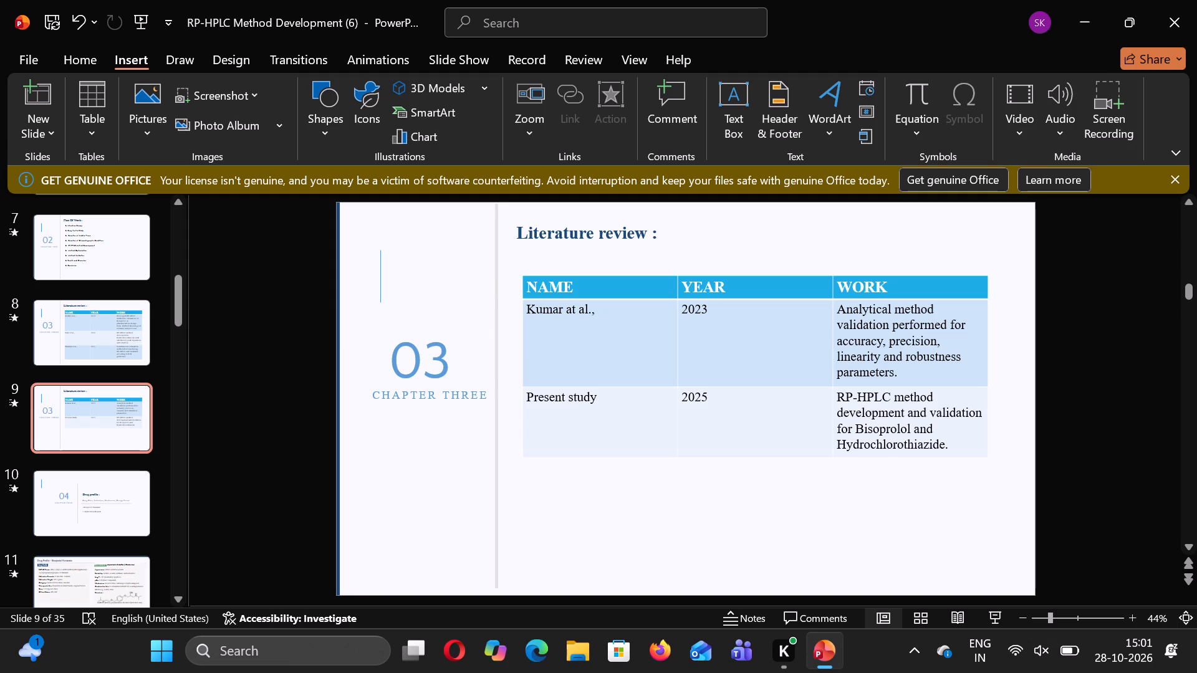
Append "future studt" after "Present study" in the NAME column of the Literature review table on slide 9.
left_click(620, 421)
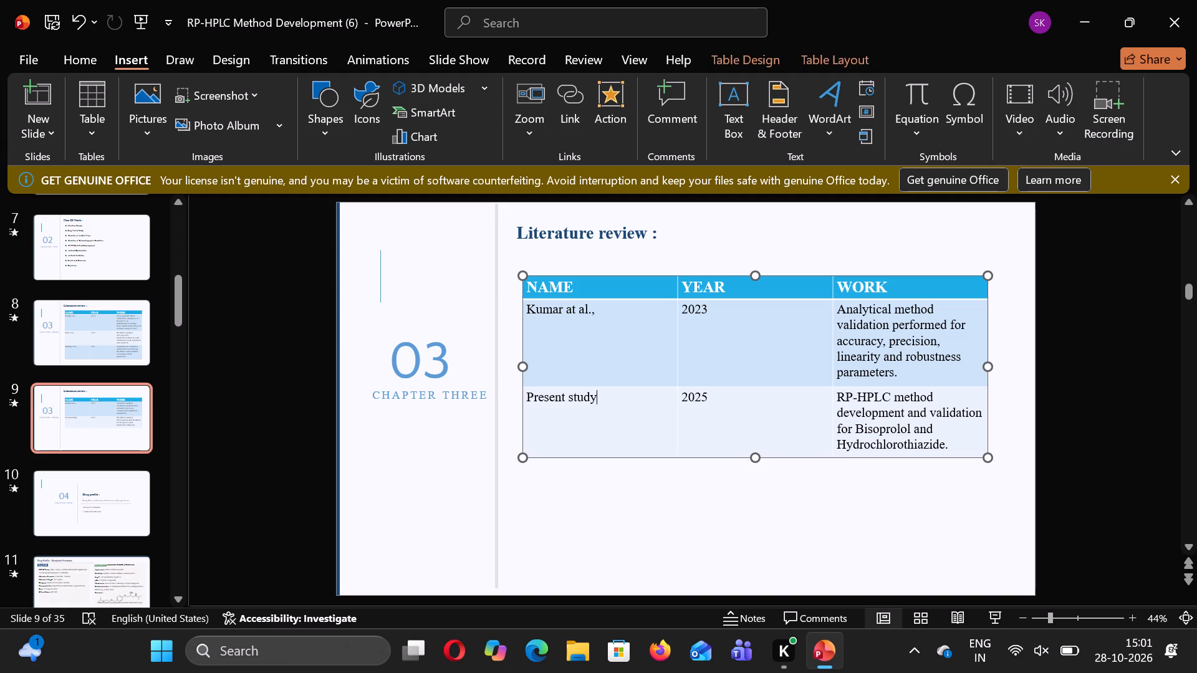
key("space")
type("future studt")
key("space")
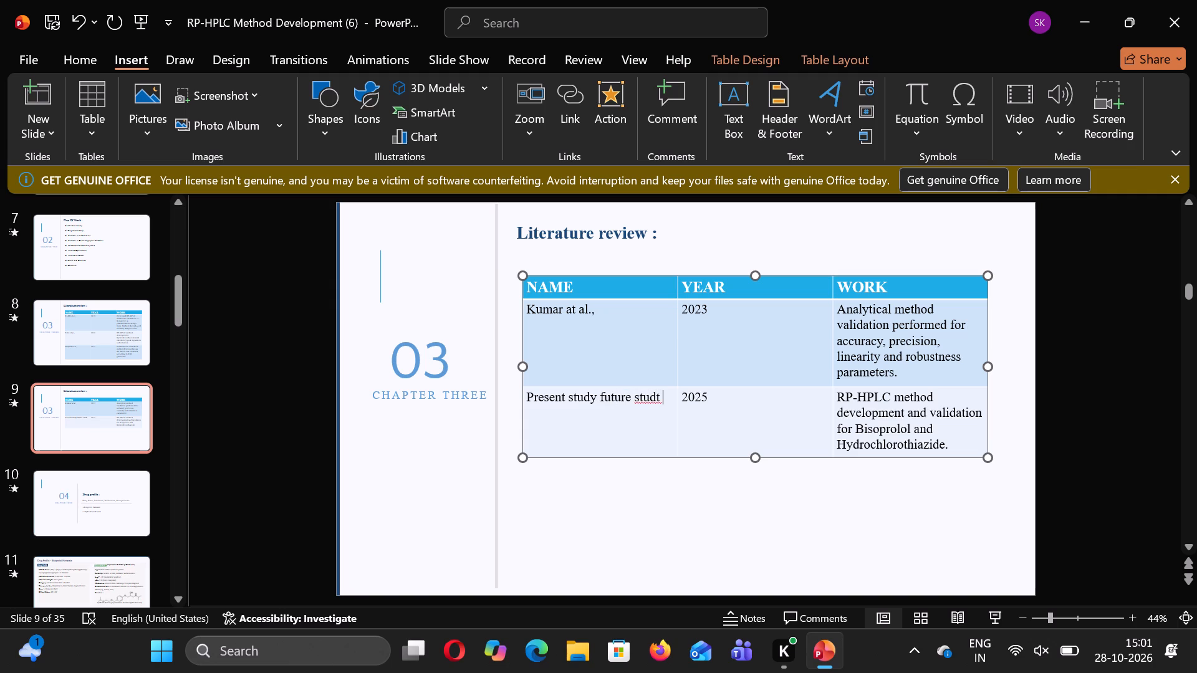
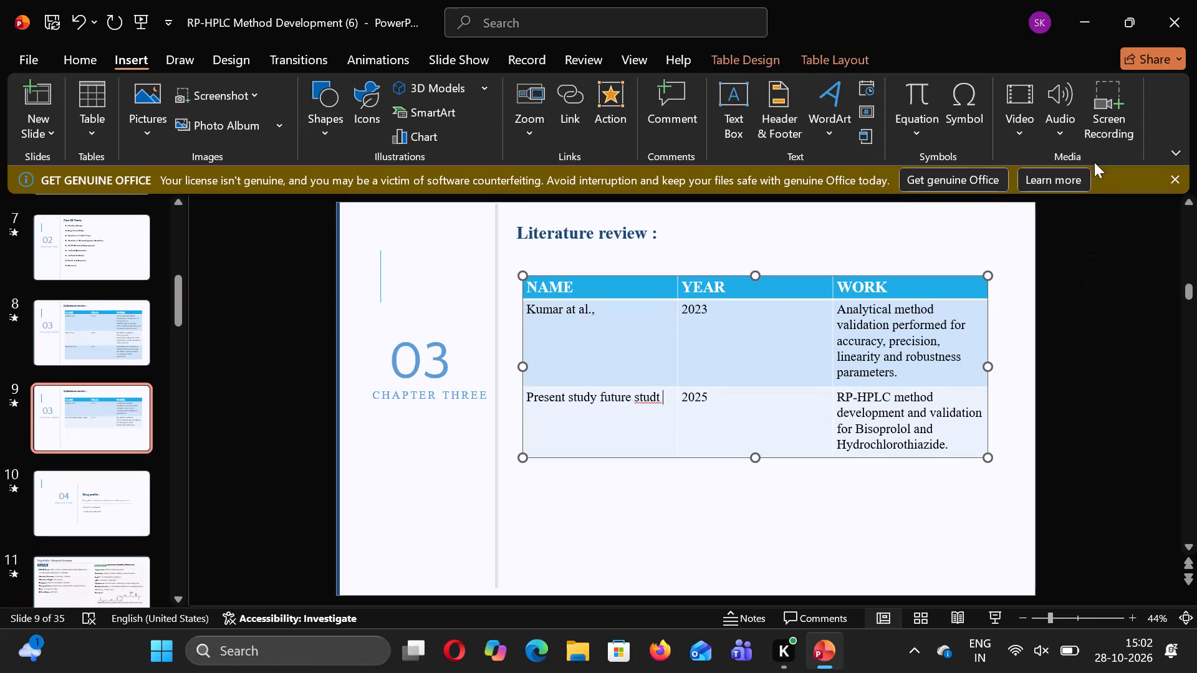
Start inserting a screen recording on slide 9, the Literature review slide.
left_click(1102, 102)
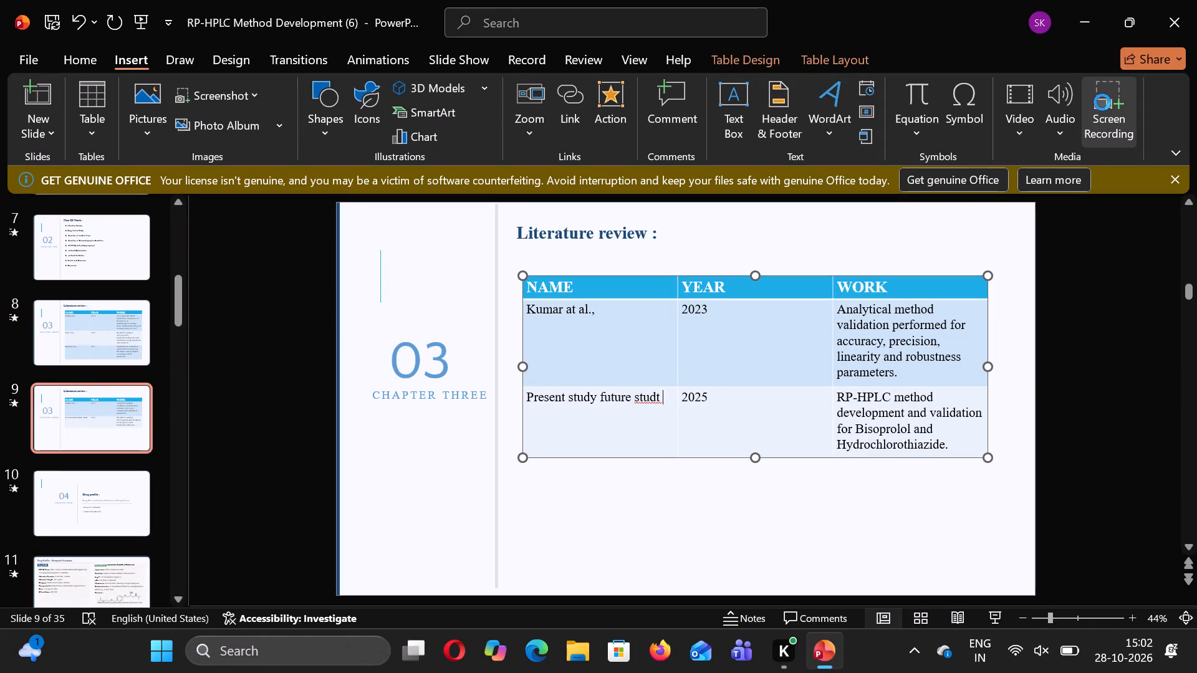
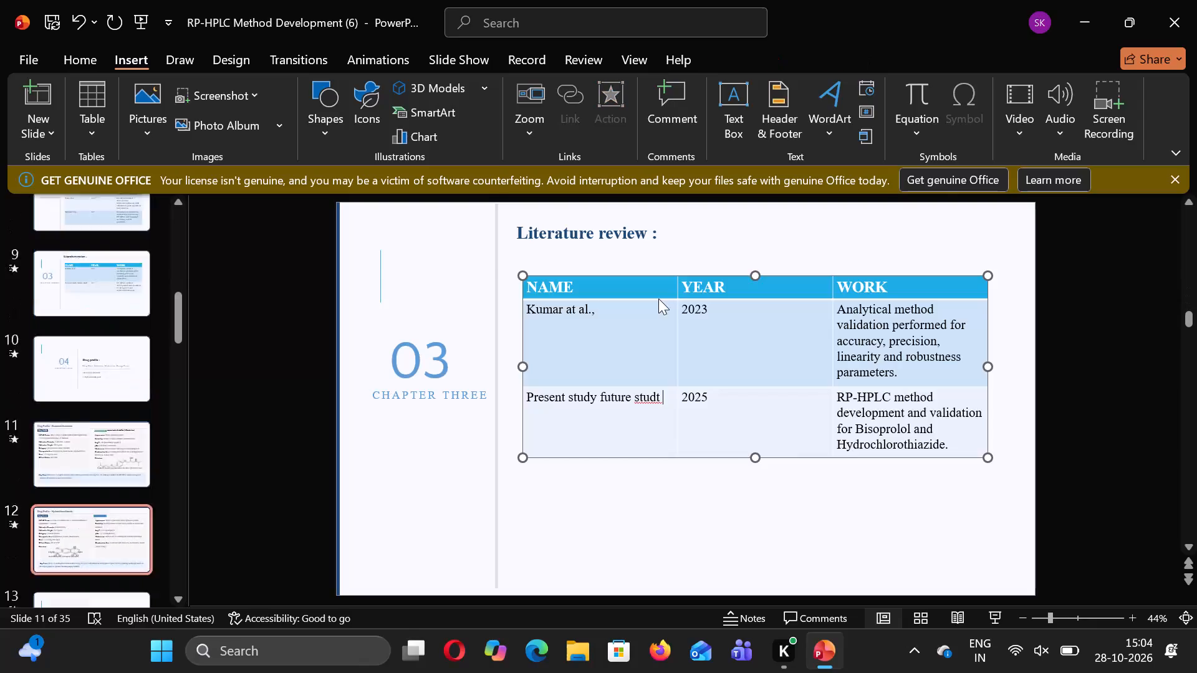
Shift the college logo on the title slide slightly down and to the right.
scroll(658, 298, "up", 12)
left_click_drag(642, 294, 661, 317)
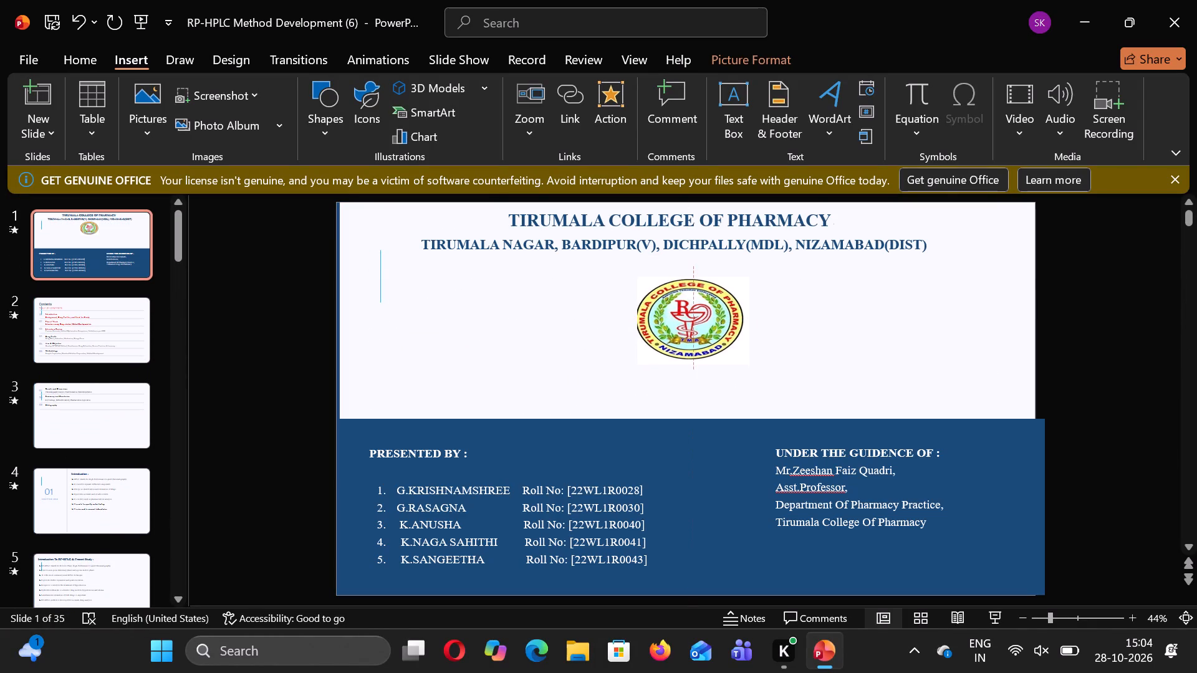
left_click_drag(661, 317, 648, 300)
Change the year of the Sharma et al. entry in the slide 8 Literature review table to 2025.
scroll(648, 300, "down", 2)
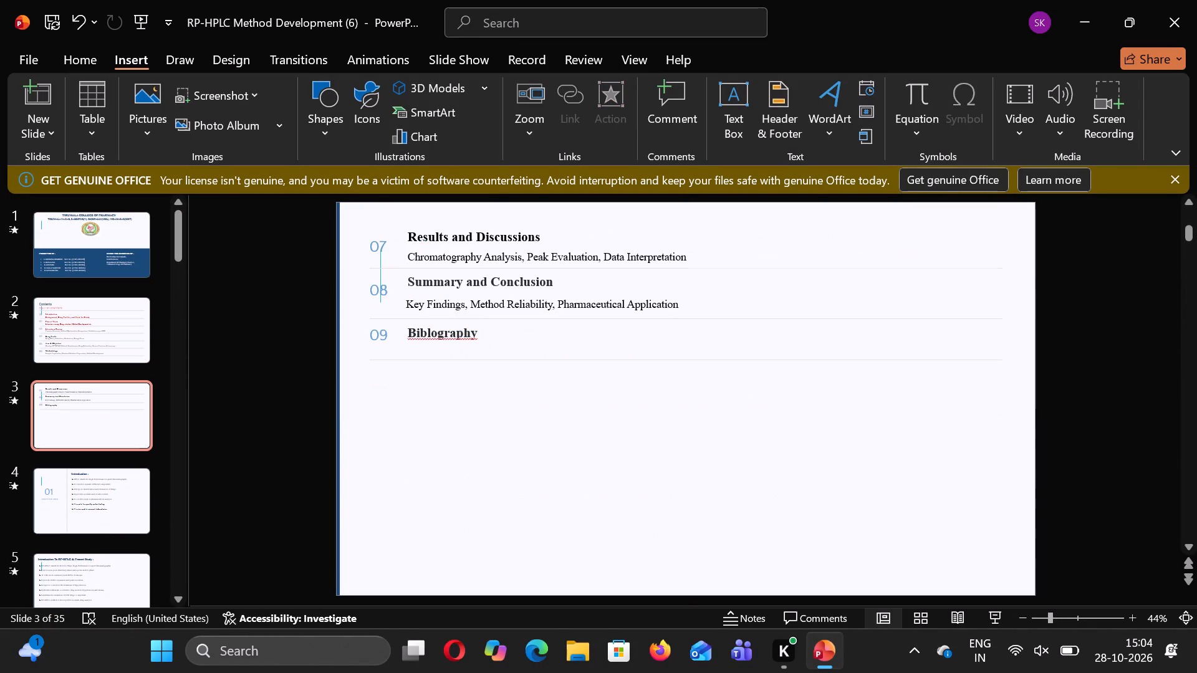
scroll(546, 354, "down", 1)
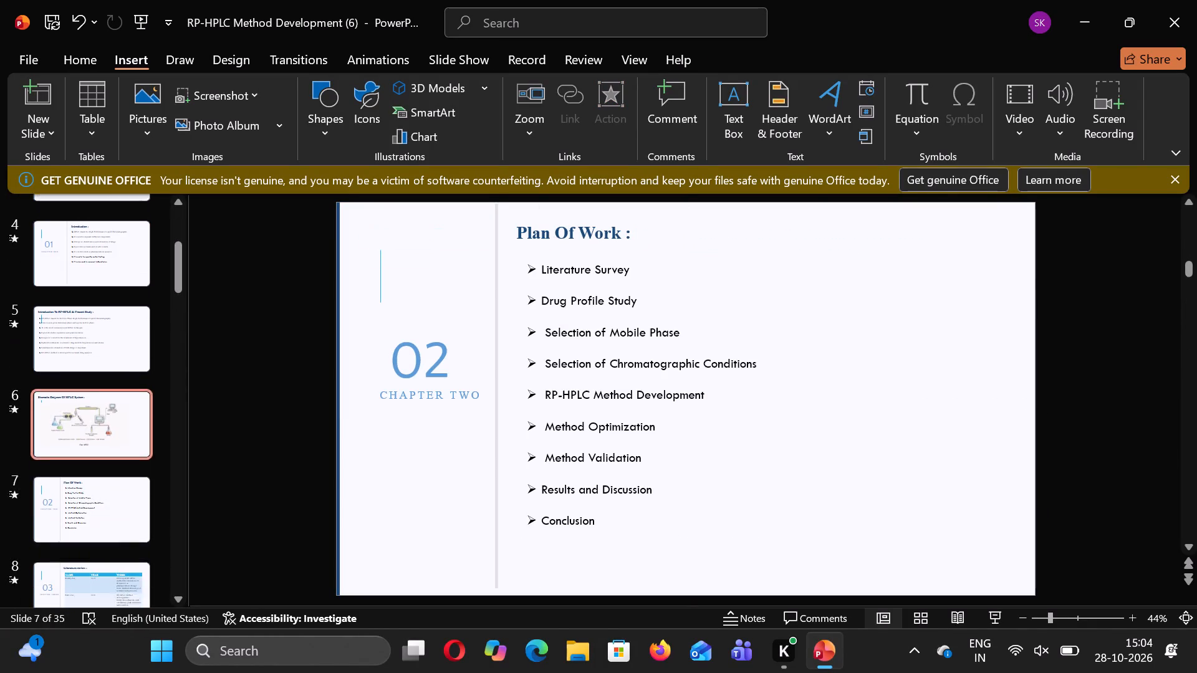
scroll(546, 354, "down", 2)
scroll(546, 354, "up", 1)
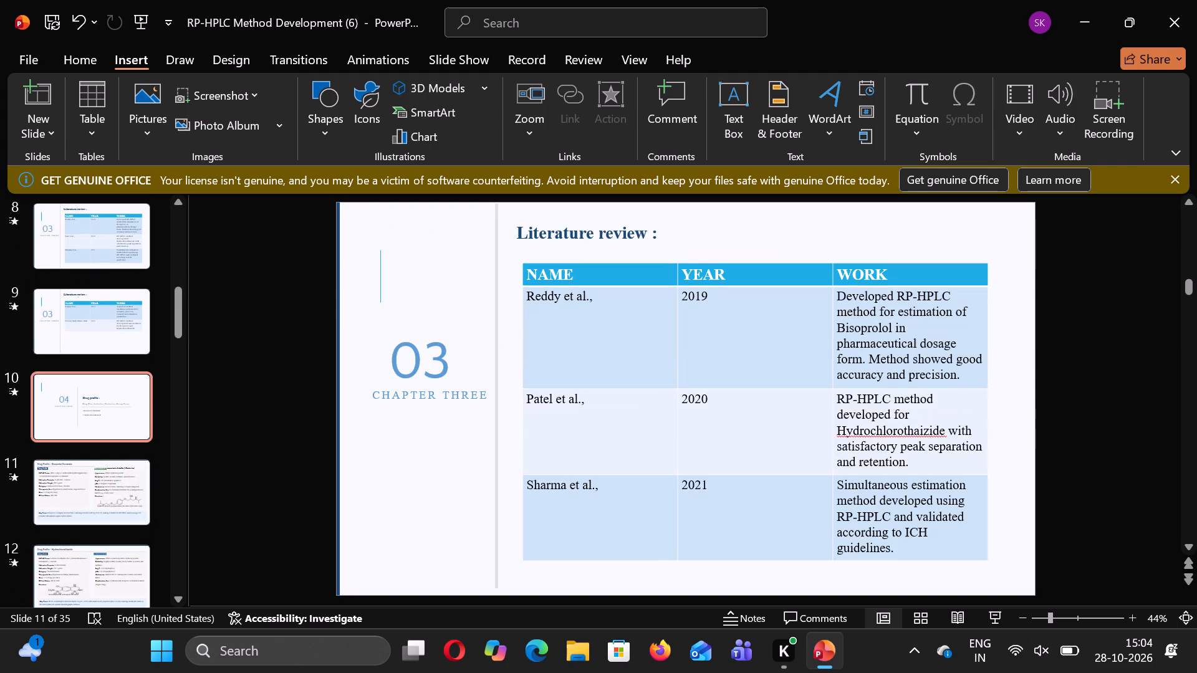
scroll(546, 354, "up", 1)
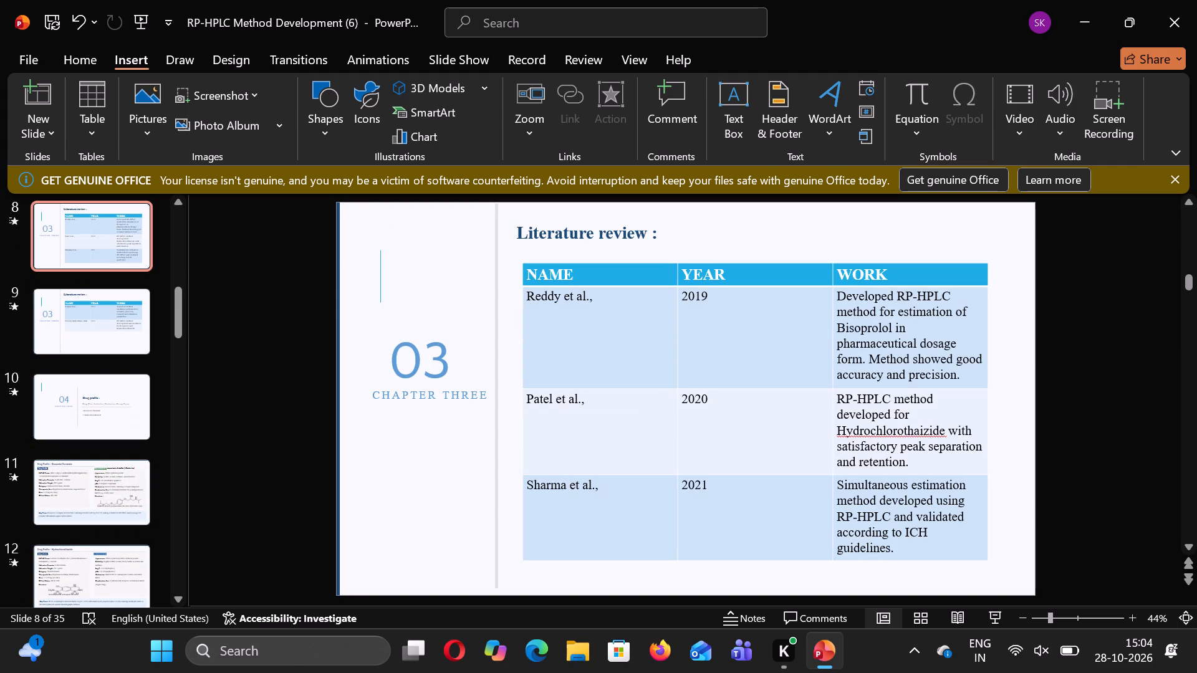
left_click(732, 299)
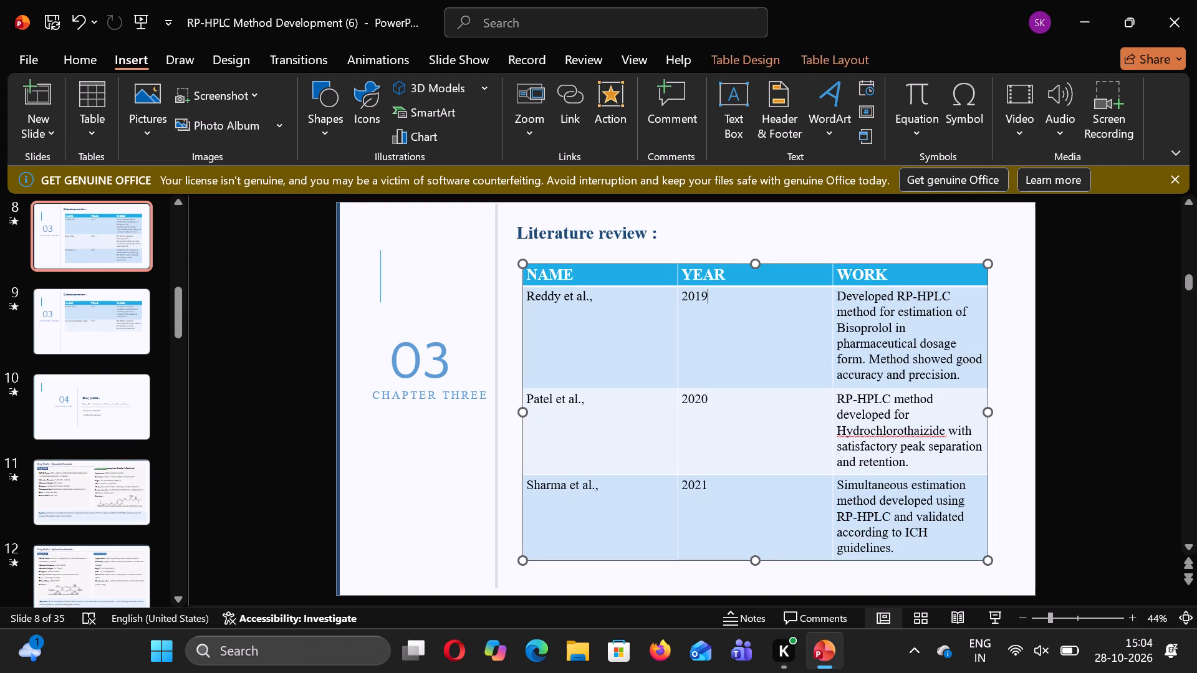
left_click(712, 500)
key("BackSpace")
key("5")
Change the wavelength under Optimized Chromatographic Conditions on slide 19 to 2256.
scroll(712, 500, "down", 2)
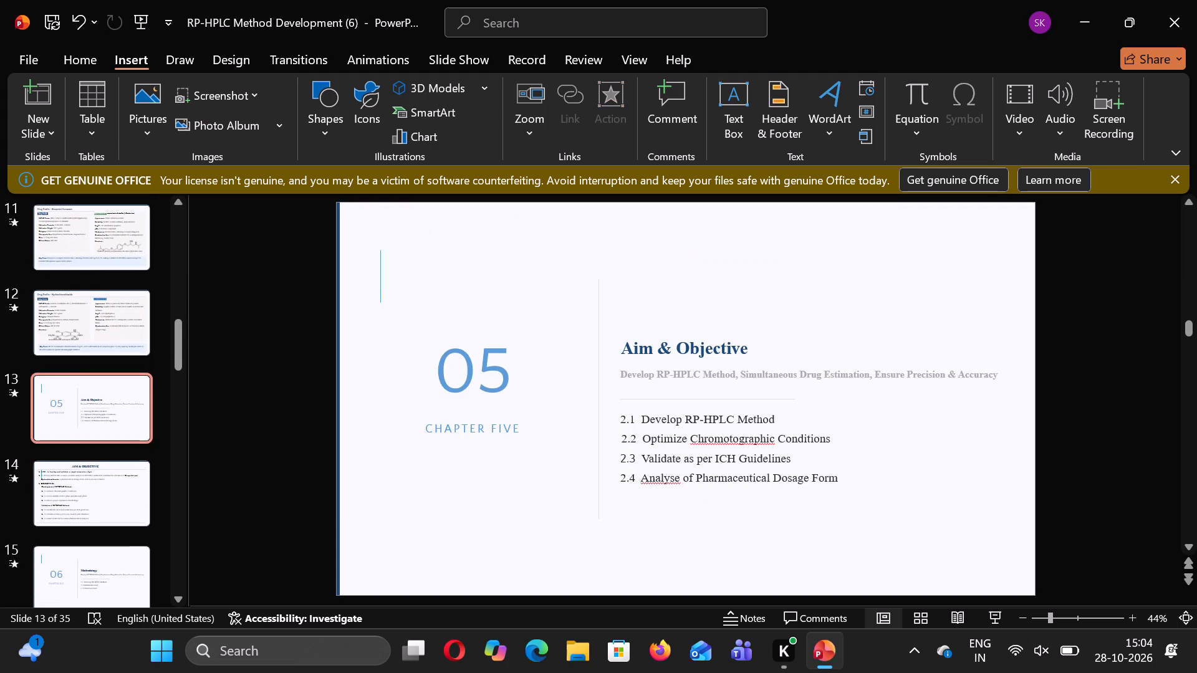
scroll(712, 500, "down", 3)
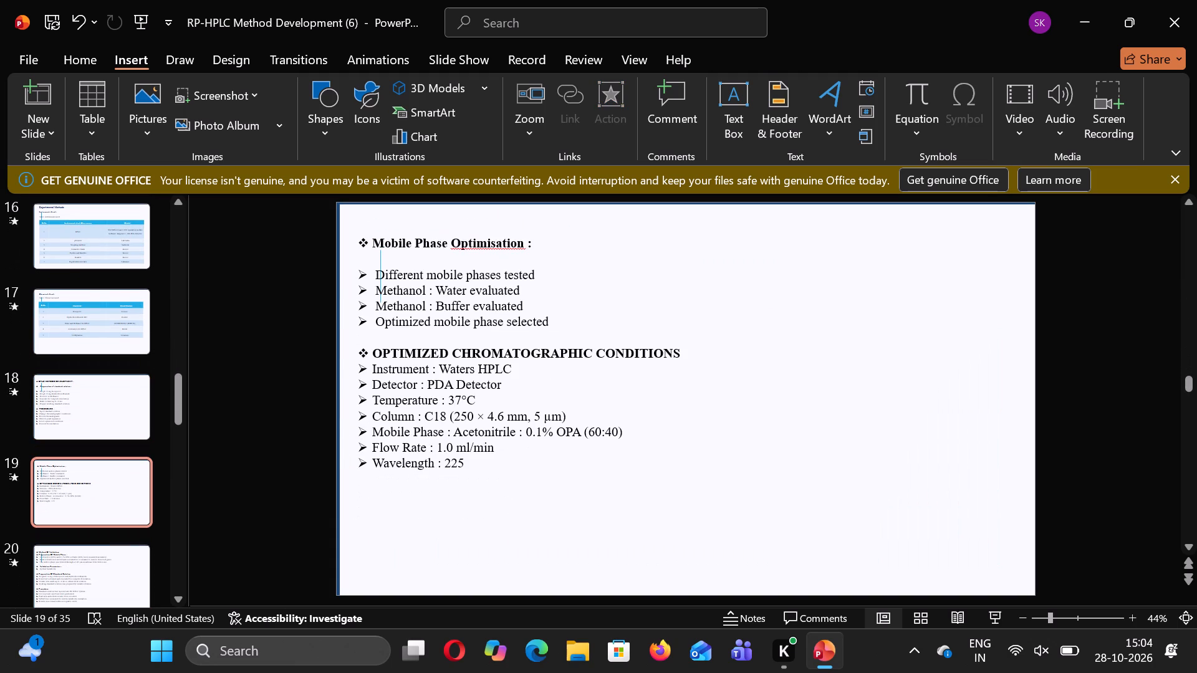
left_click_drag(519, 505, 487, 466)
left_click_drag(487, 466, 475, 462)
left_click(466, 462)
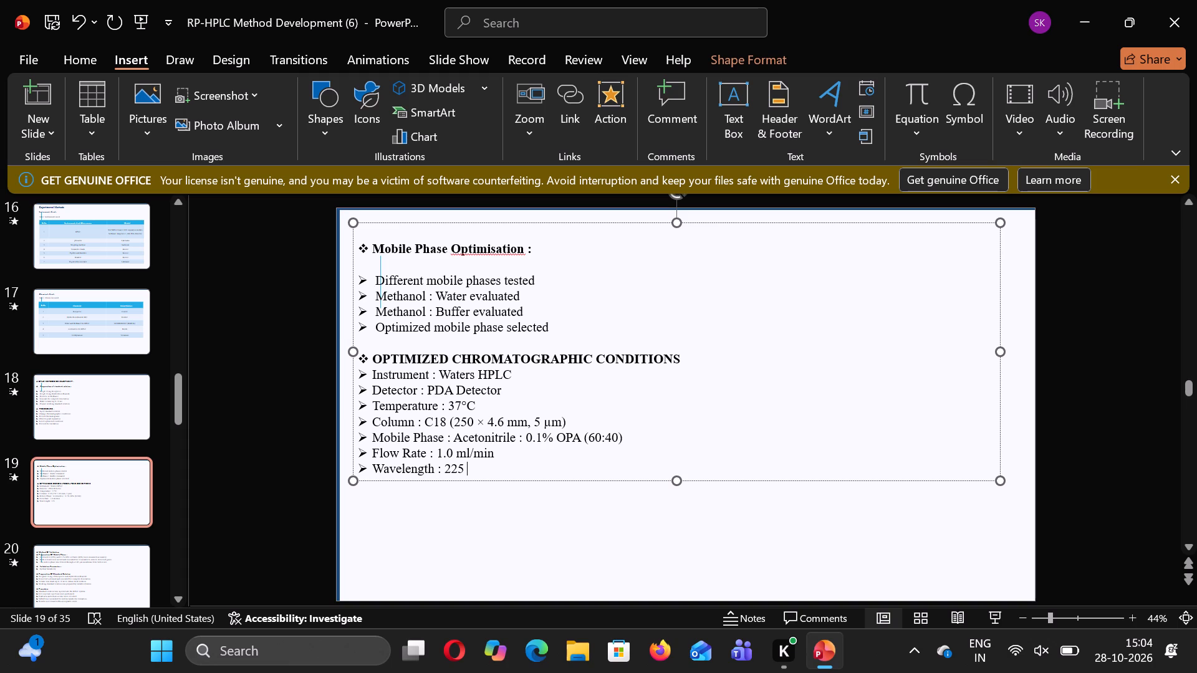
key("BackSpace")
key("6")
Start closing the RP-HPLC Method Development presentation.
left_click(1193, 0)
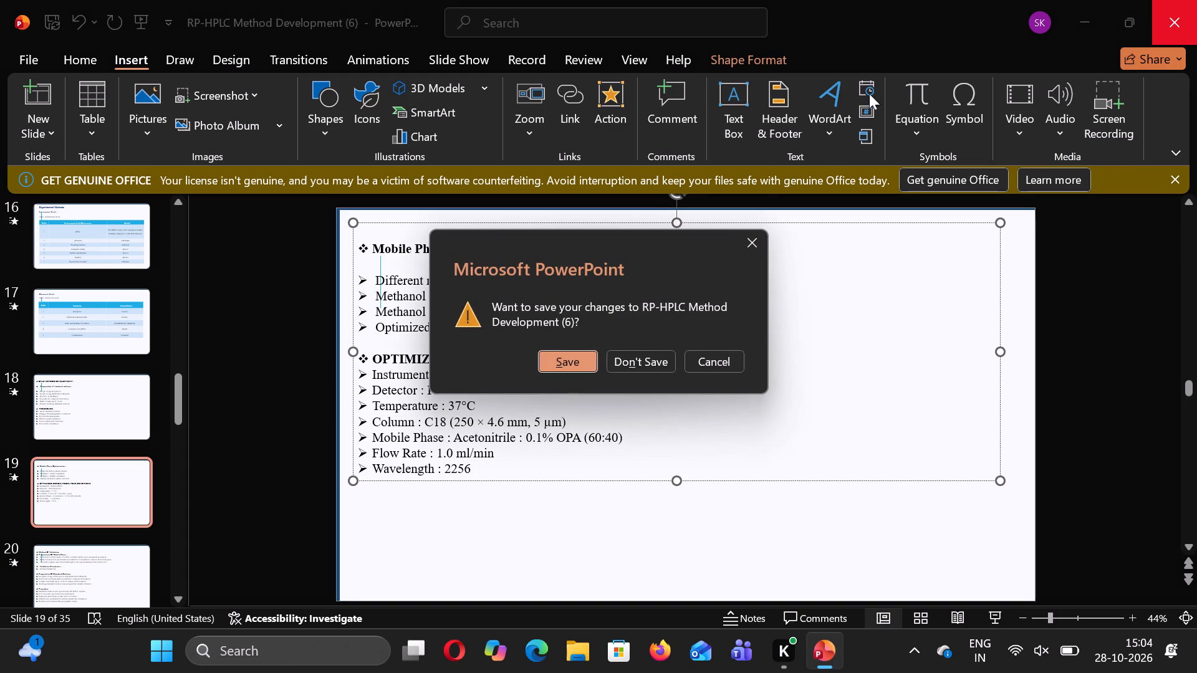